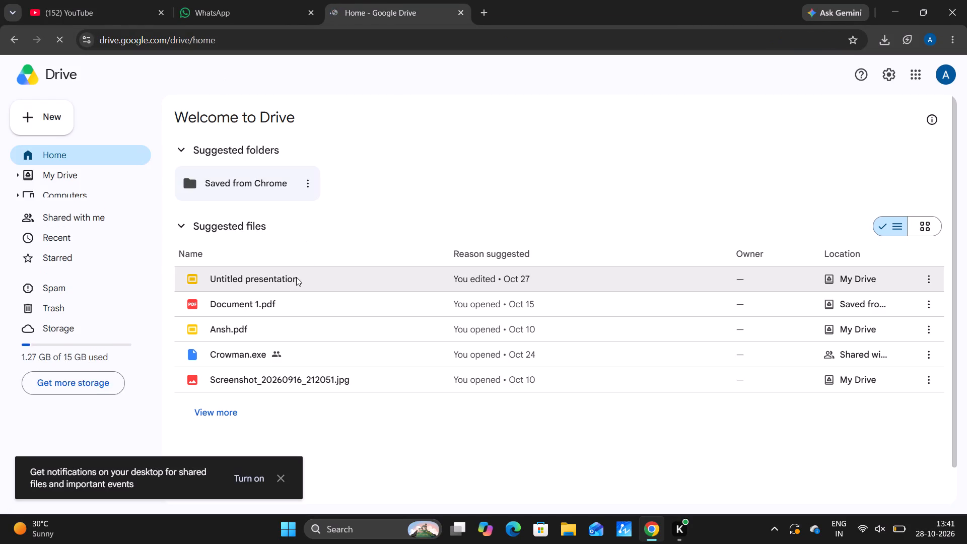
Open the "Untitled presentation" file from the suggested files in Drive.
click(296, 277)
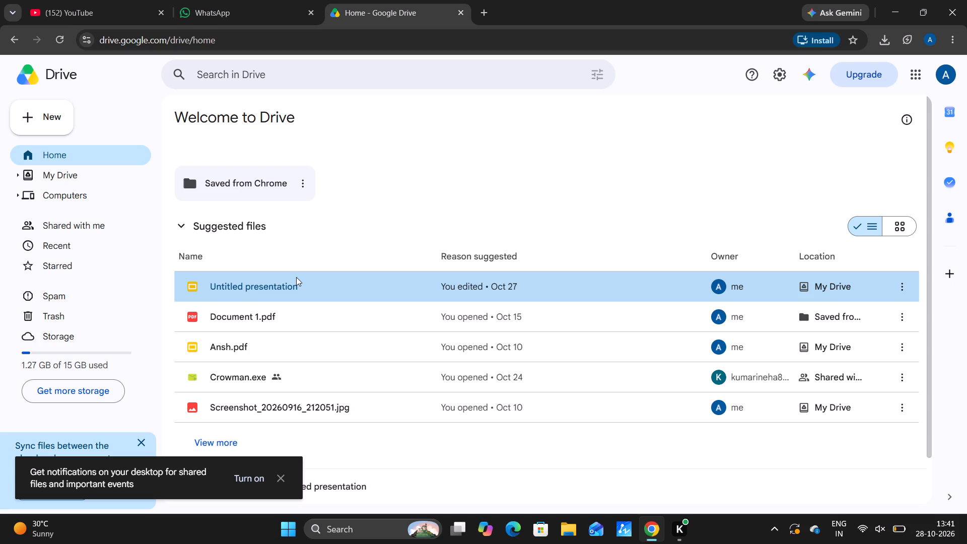
double_click(296, 277)
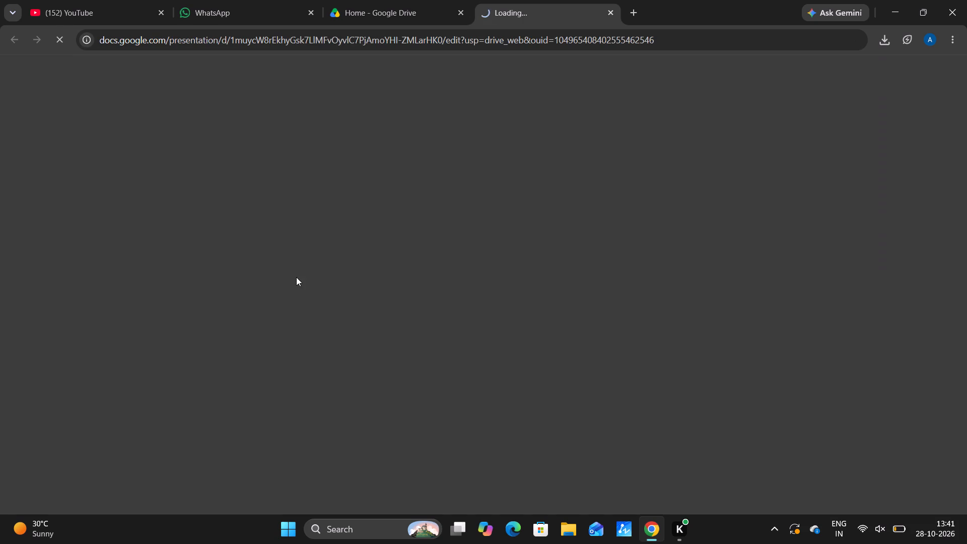
Look through the ECE 100M project presentation from the title slide to the "My pathway" slide.
scroll(406, 288, down, 1)
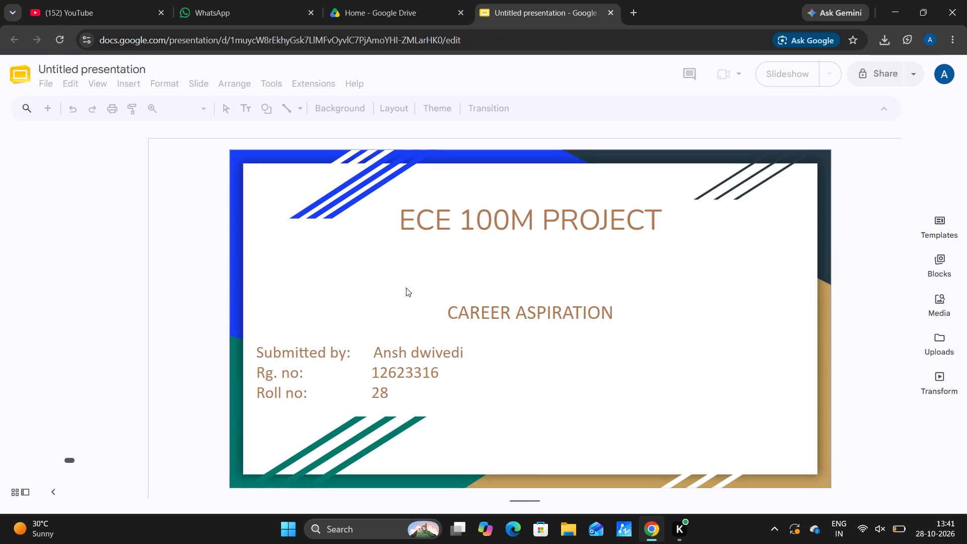
scroll(406, 288, down, 2)
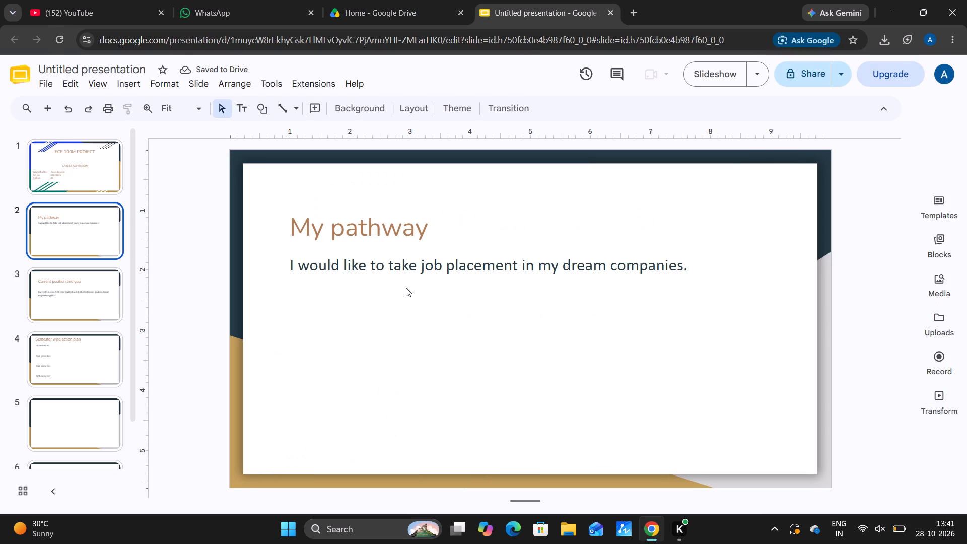
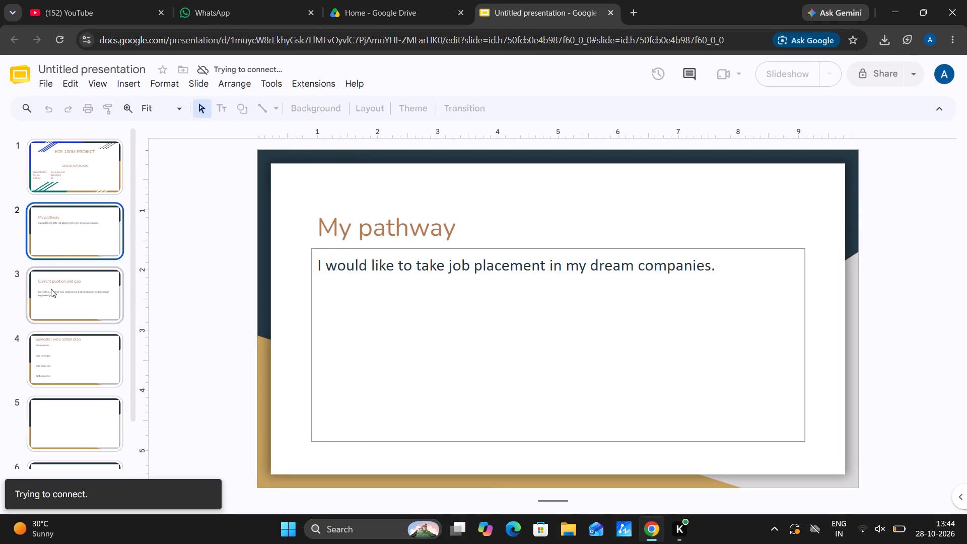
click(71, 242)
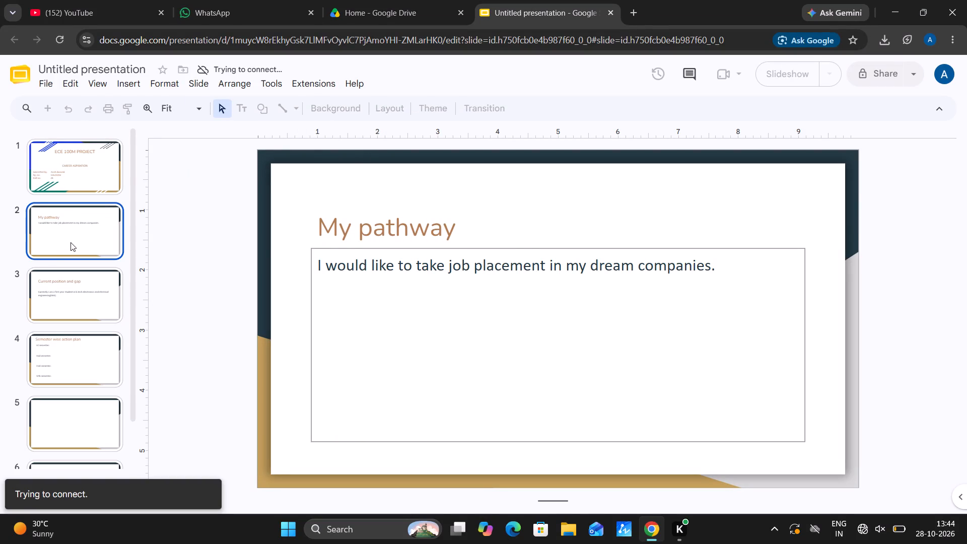
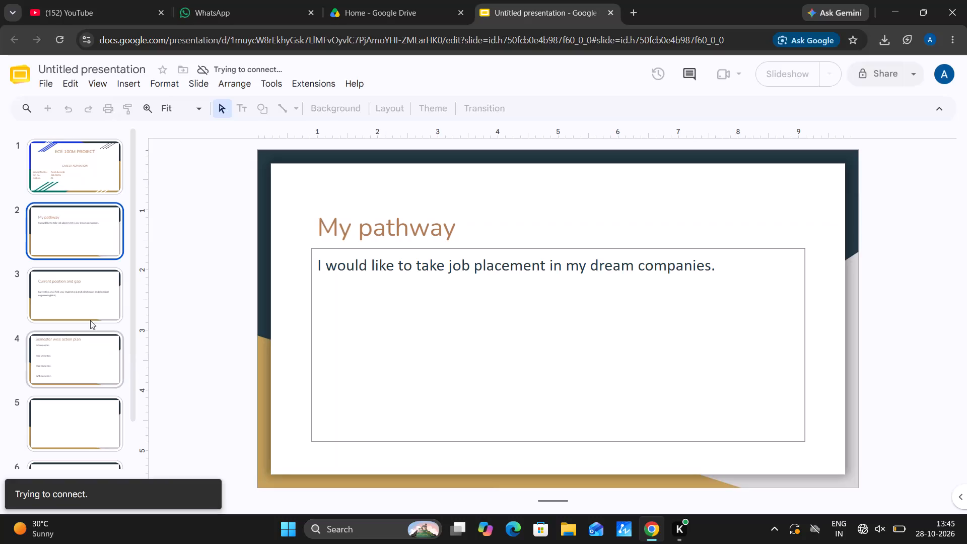
Open slide 3 and try to move its "Current position and gap" title upward.
click(90, 298)
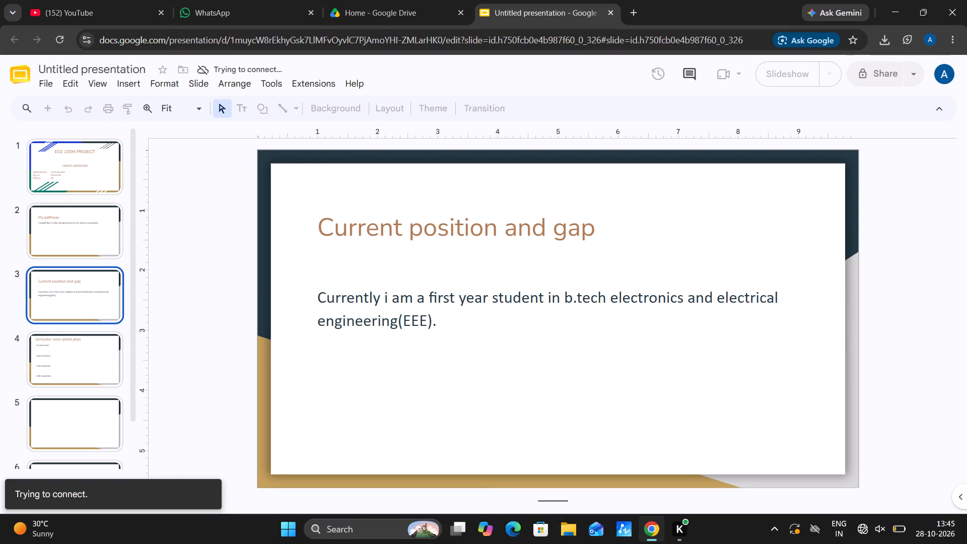
click(458, 327)
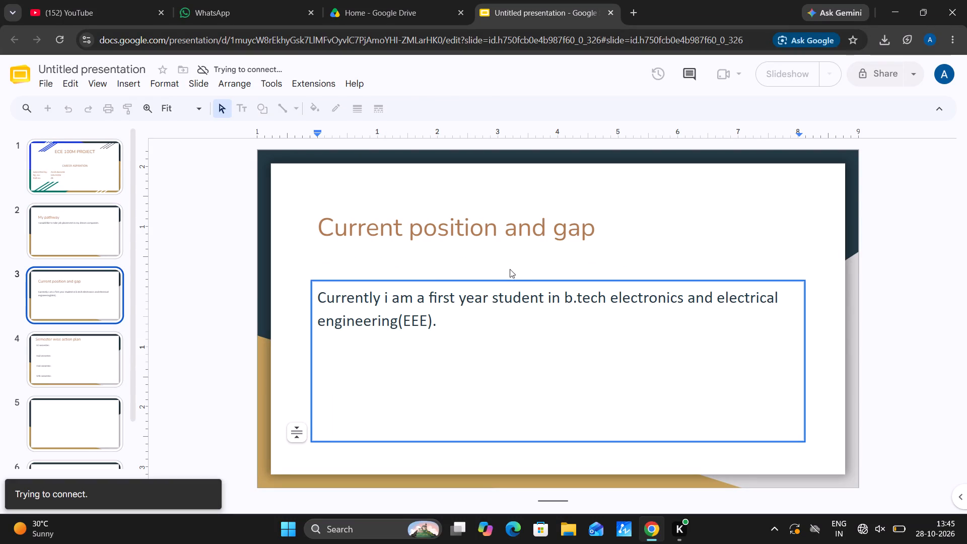
click(434, 228)
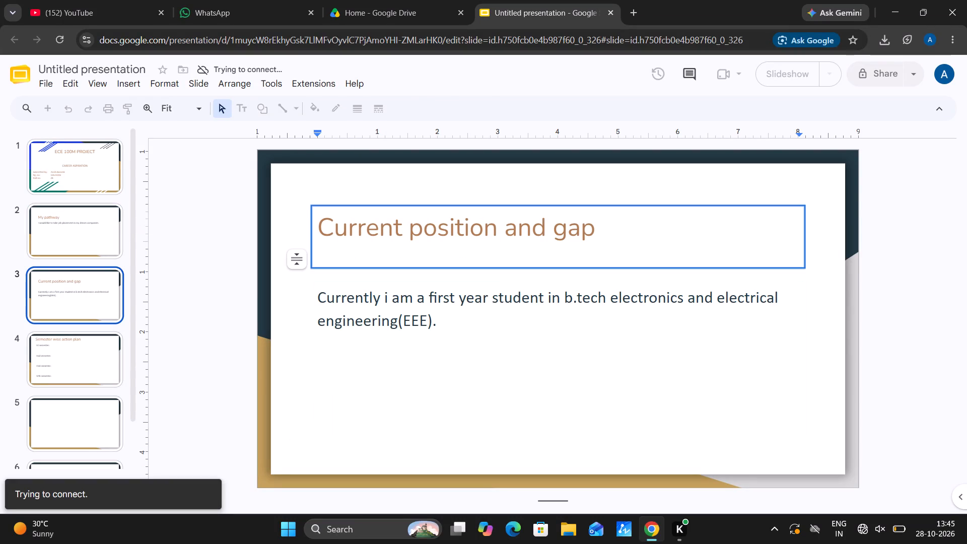
click(468, 205)
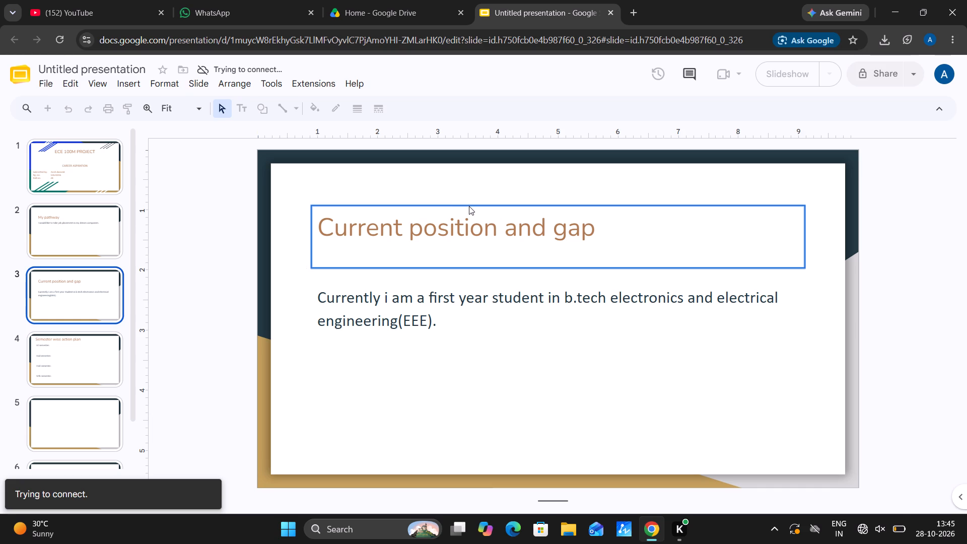
drag(469, 206, 373, 192)
drag(373, 192, 211, 162)
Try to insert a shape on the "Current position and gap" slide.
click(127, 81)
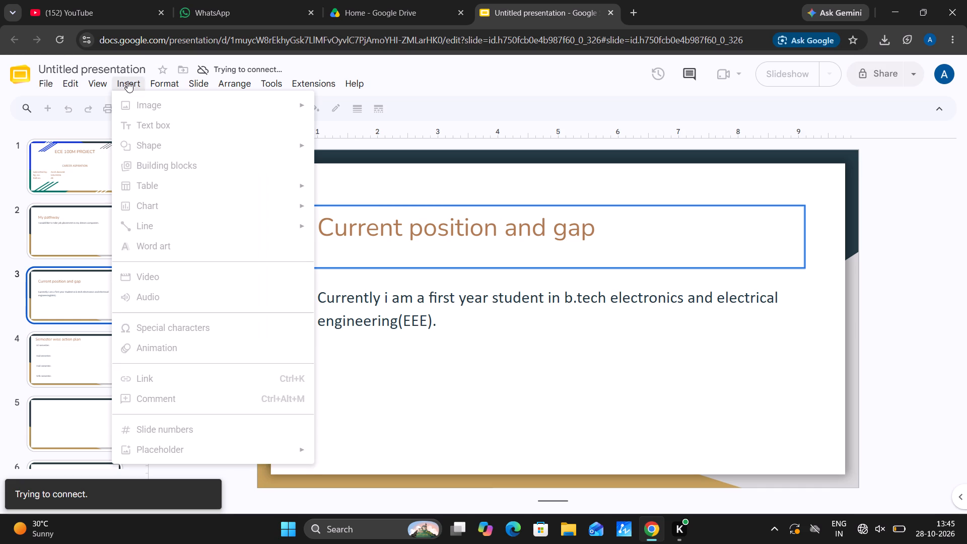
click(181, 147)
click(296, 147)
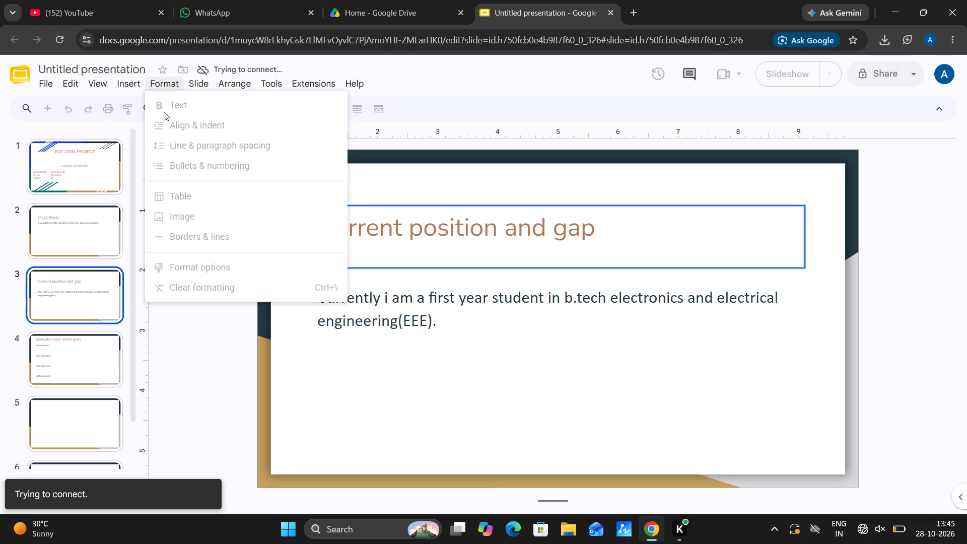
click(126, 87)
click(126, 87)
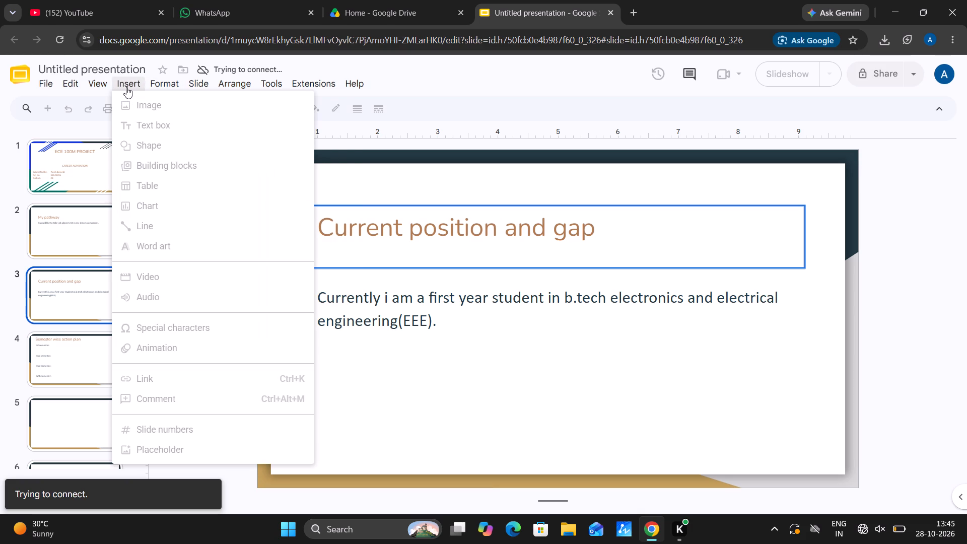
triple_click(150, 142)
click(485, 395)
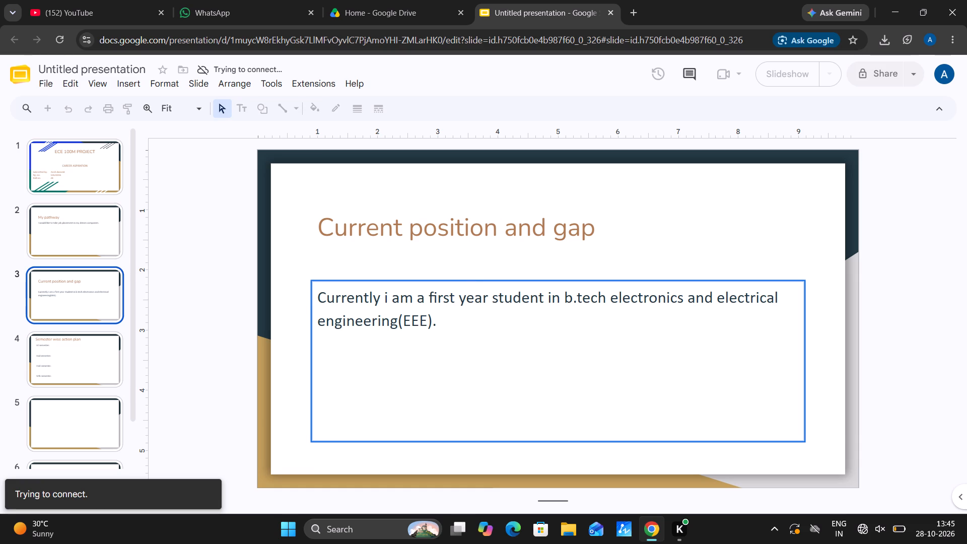
Move the "Current position and gap" title up near the top edge of the slide's white area.
click(467, 234)
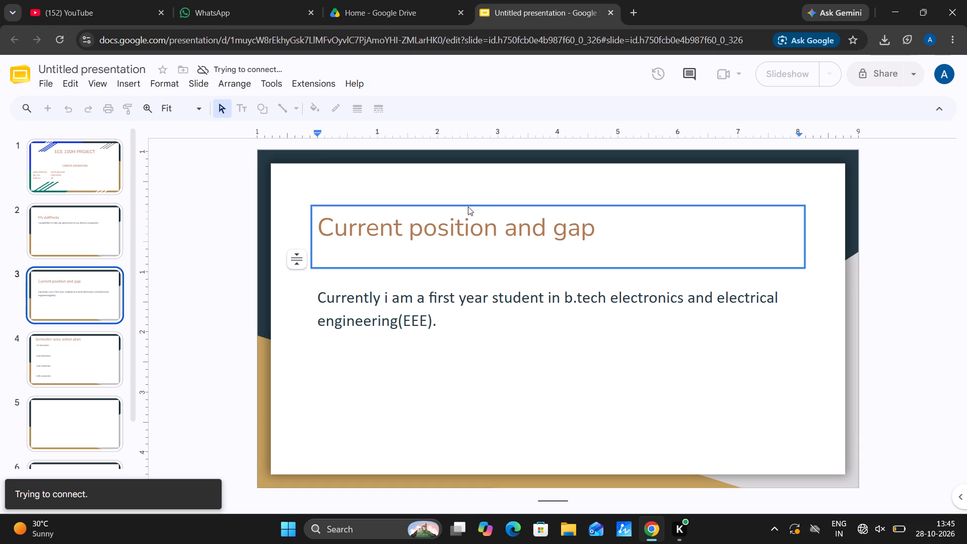
click(469, 205)
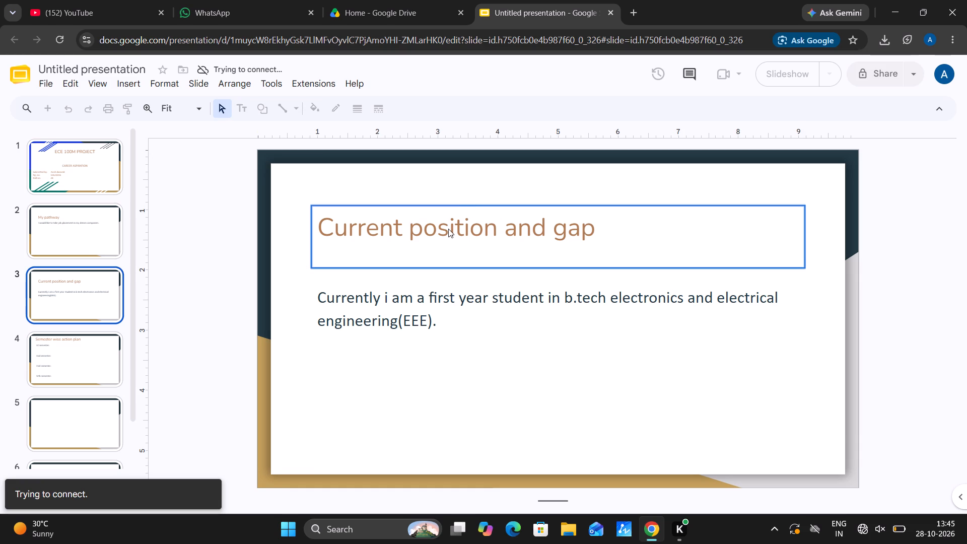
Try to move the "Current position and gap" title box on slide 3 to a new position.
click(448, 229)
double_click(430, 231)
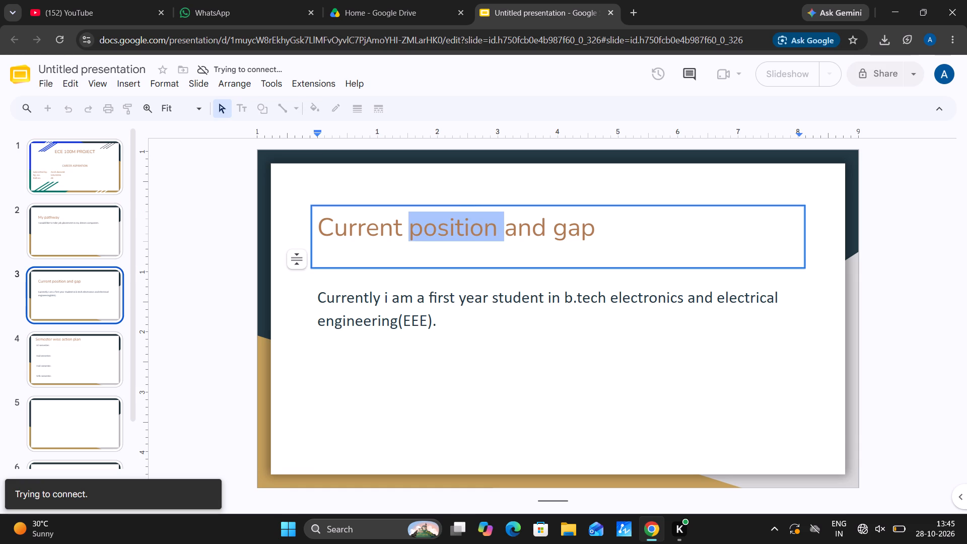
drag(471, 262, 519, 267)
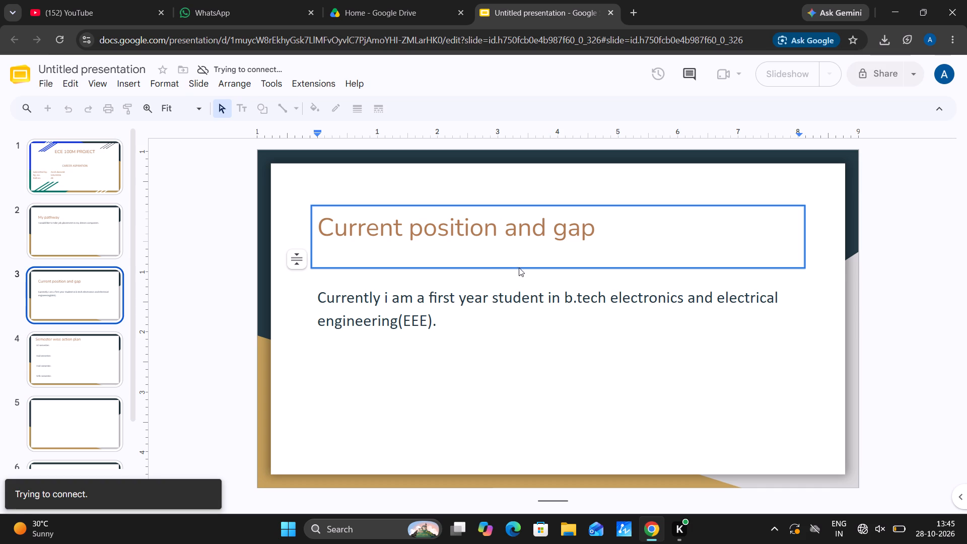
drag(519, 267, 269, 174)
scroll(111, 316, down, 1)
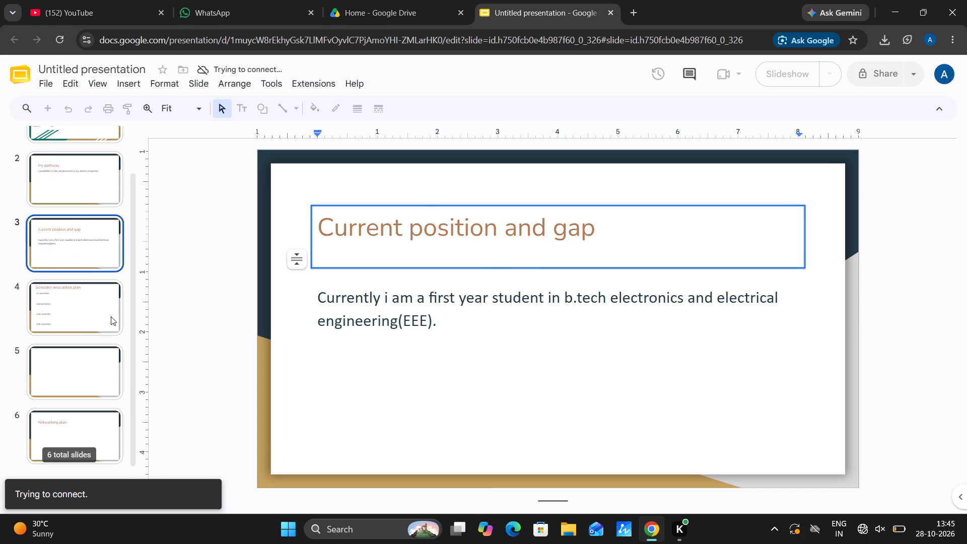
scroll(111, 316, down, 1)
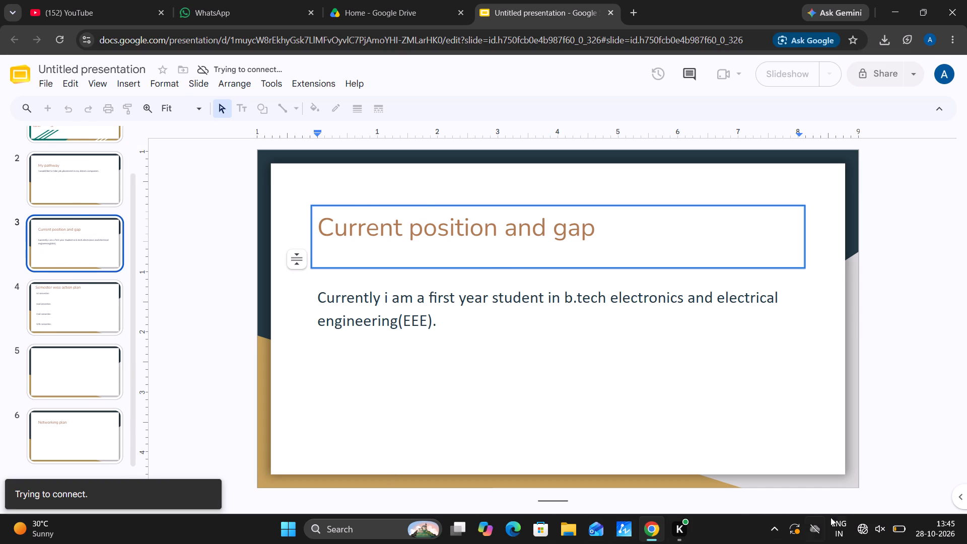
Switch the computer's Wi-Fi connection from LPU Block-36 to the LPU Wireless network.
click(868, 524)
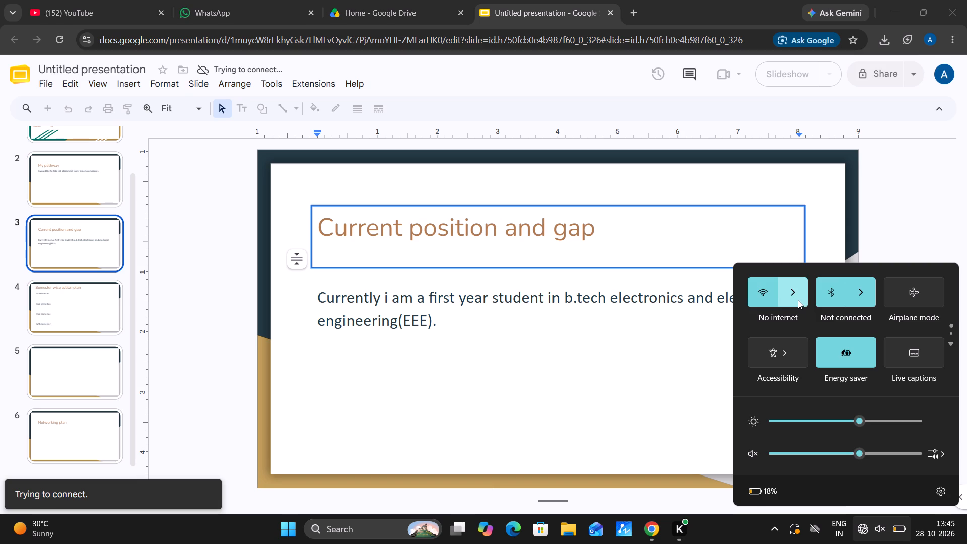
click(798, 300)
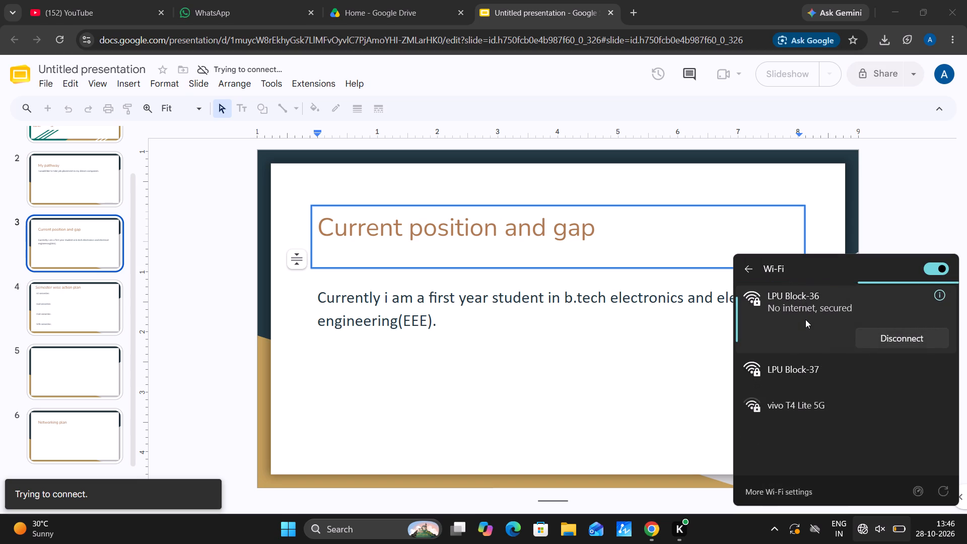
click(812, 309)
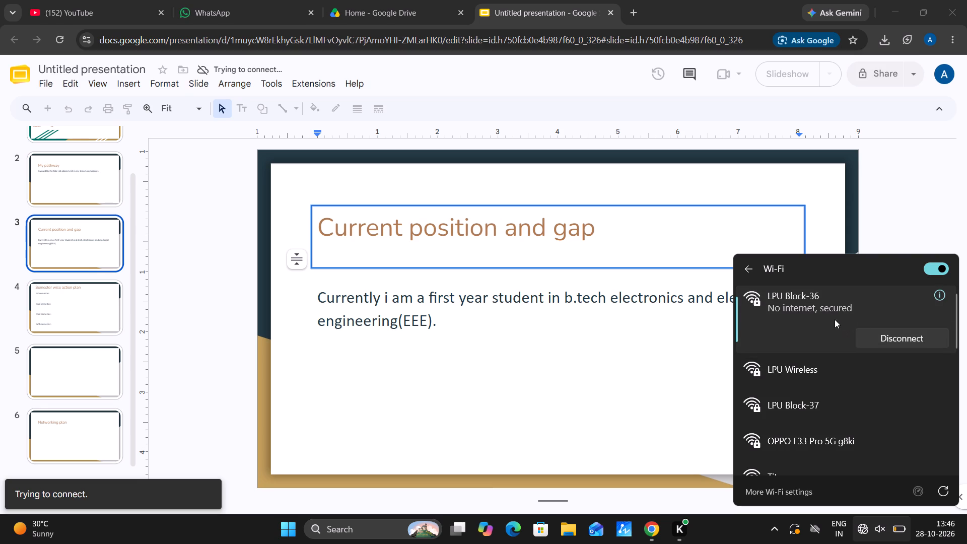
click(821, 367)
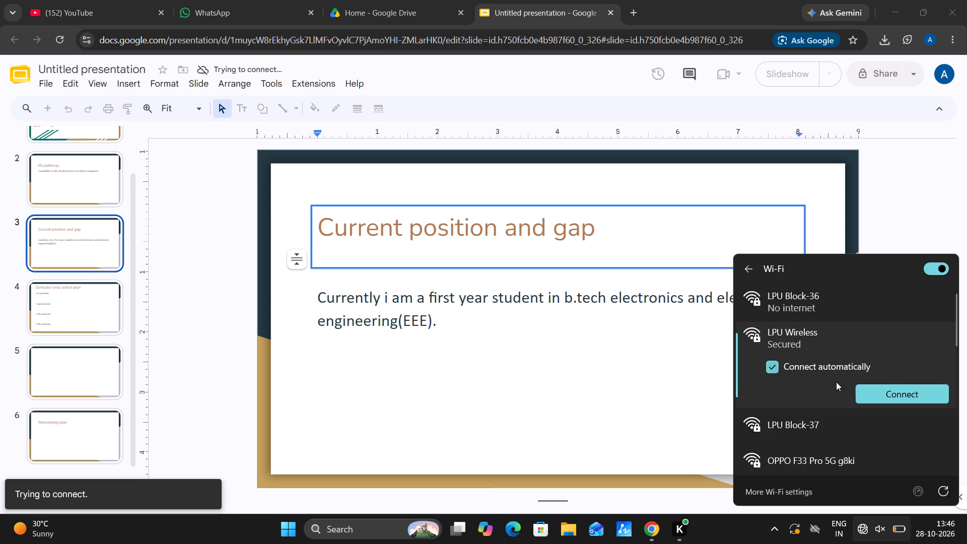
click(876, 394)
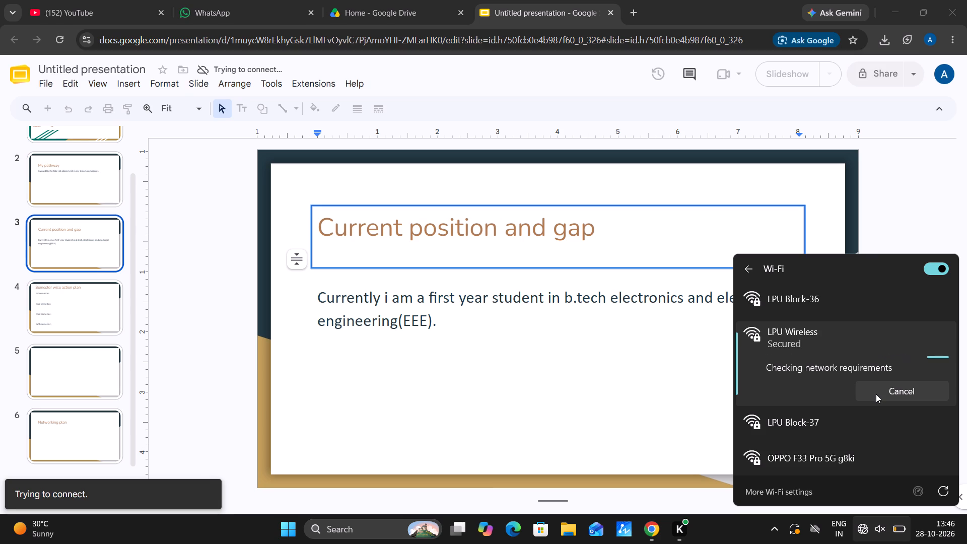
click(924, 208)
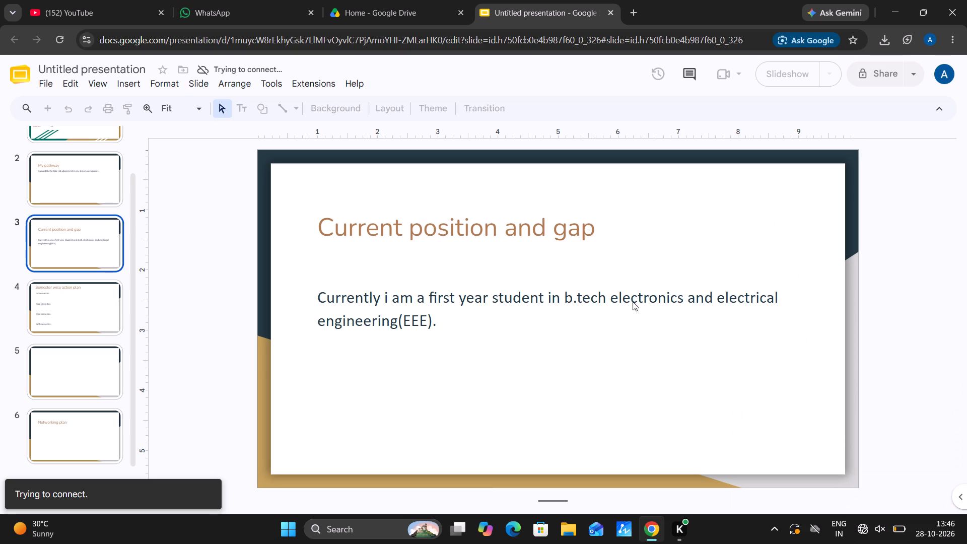
Connect the computer to the vivo T4R 5G Wi-Fi network instead of LPU Wireless.
click(866, 523)
click(779, 305)
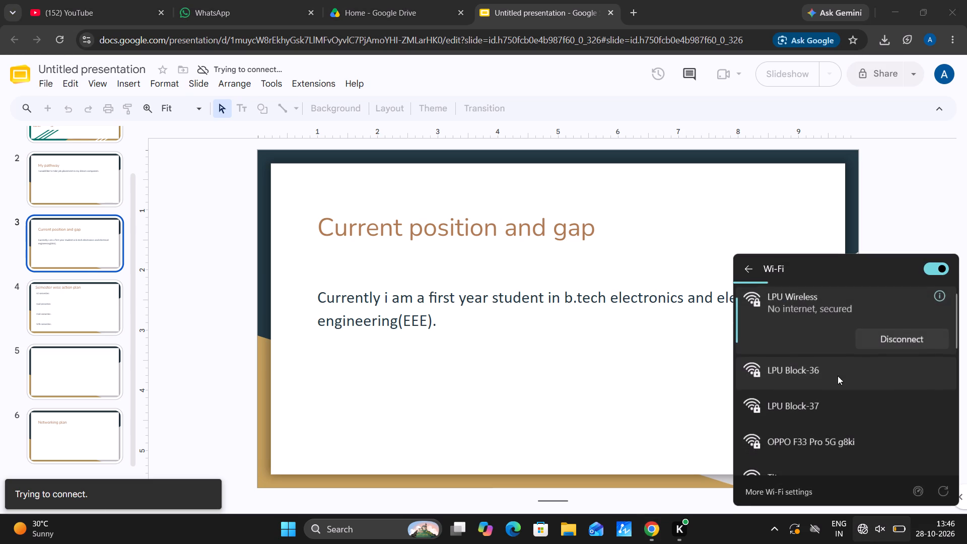
scroll(811, 454, down, 1)
scroll(811, 454, up, 11)
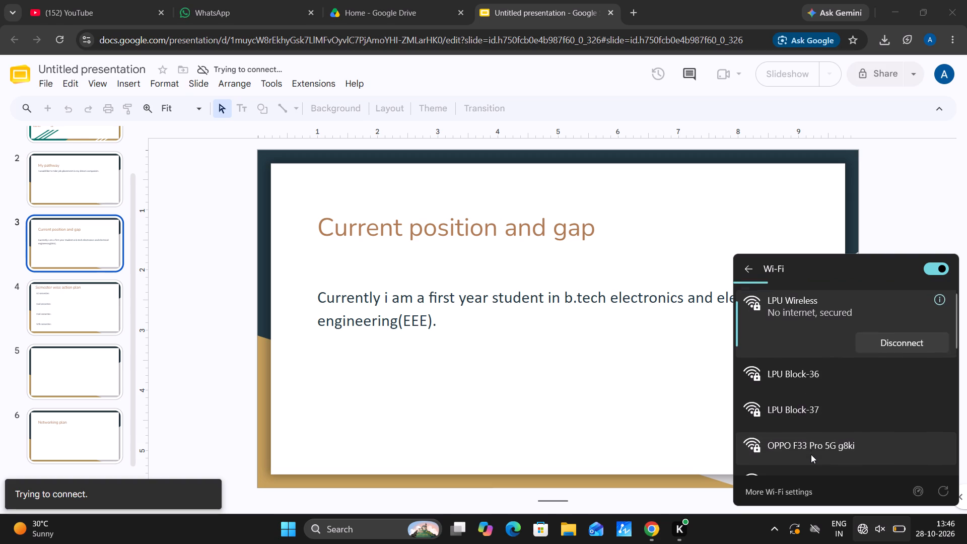
scroll(811, 454, up, 10)
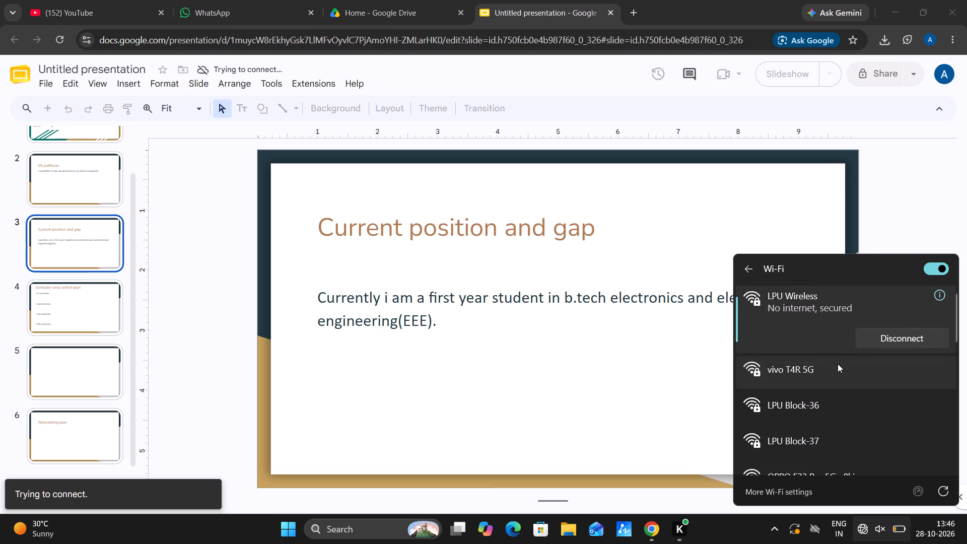
click(838, 364)
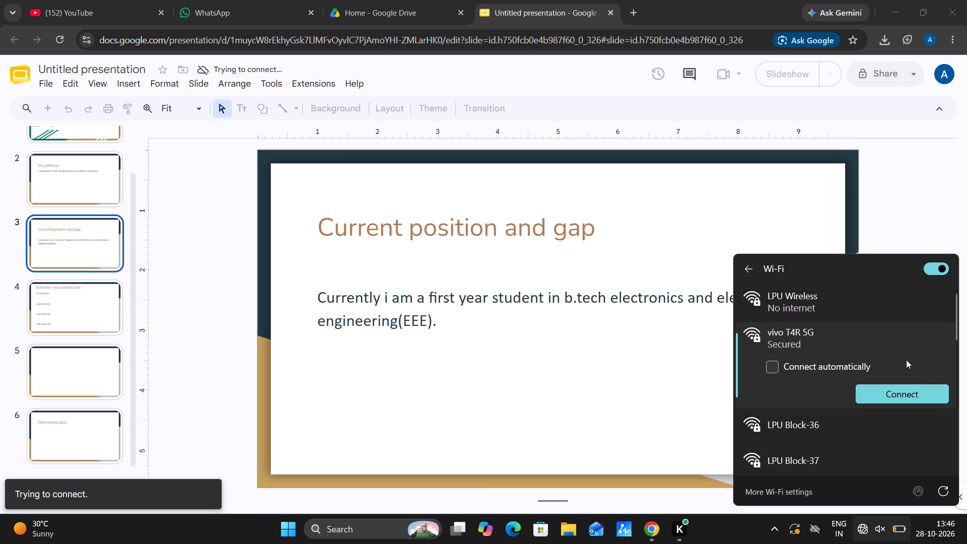
click(899, 403)
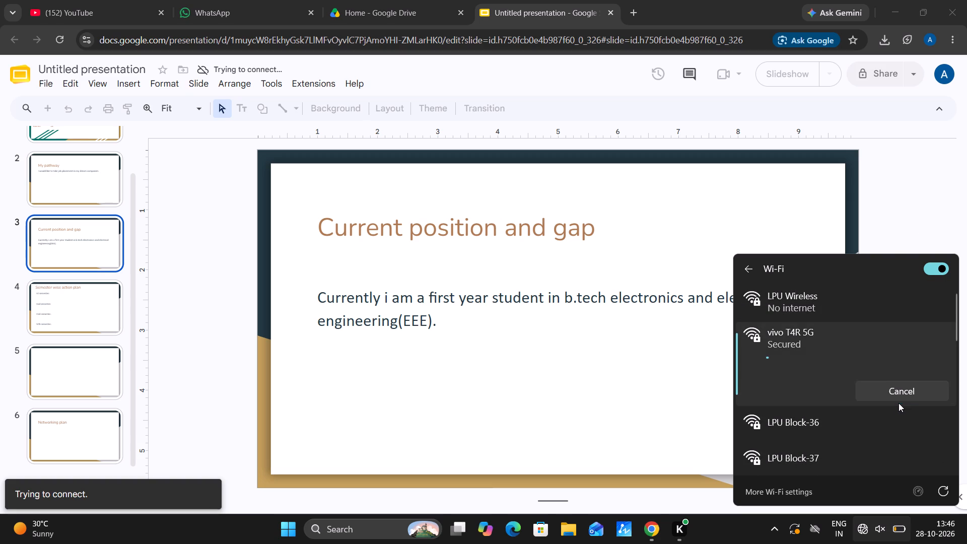
click(912, 183)
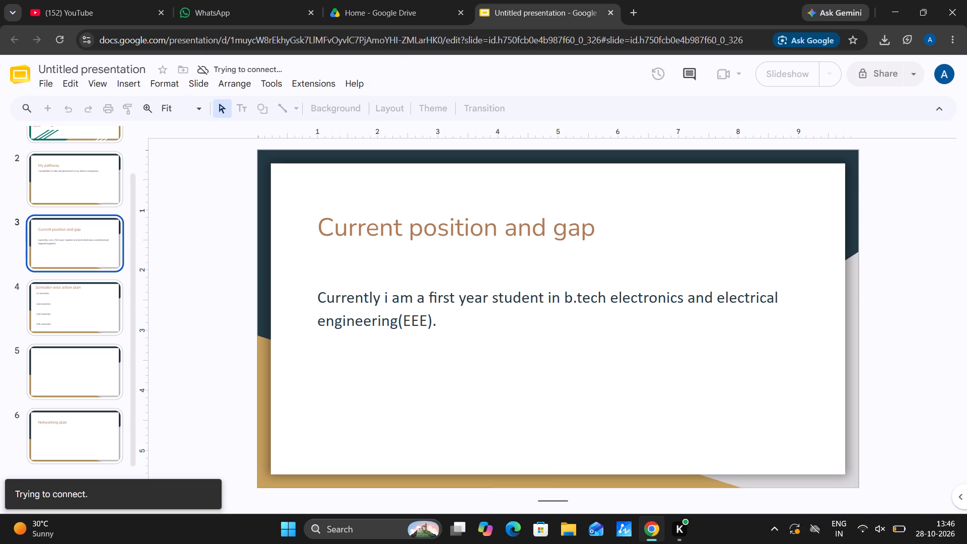
Move the "Current position and gap" title box up to just below the top edge of the slide's white area.
click(440, 340)
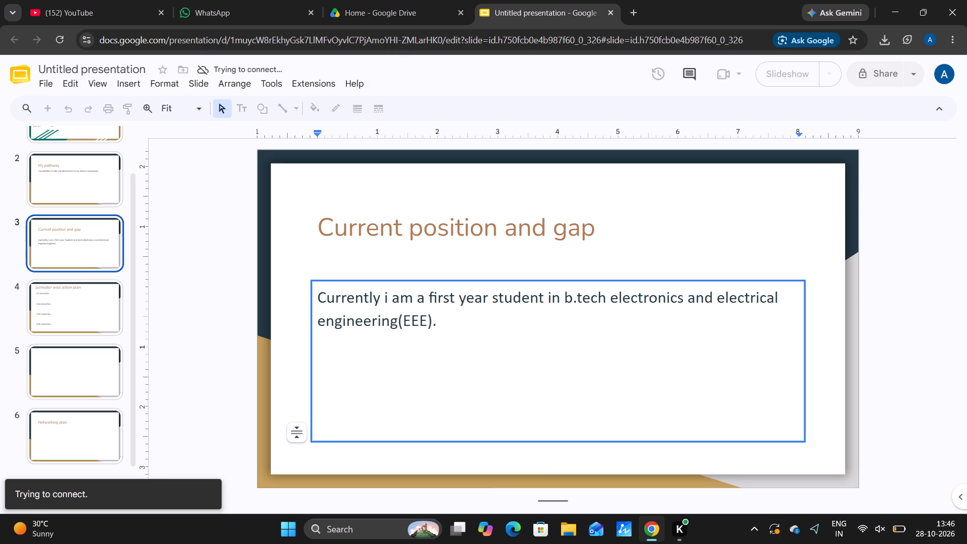
click(514, 281)
scroll(514, 281, up, 11)
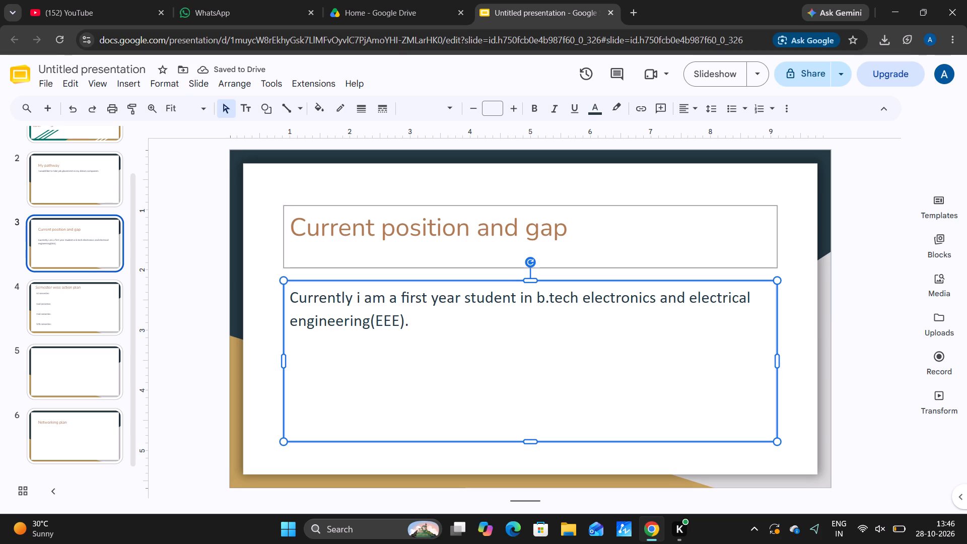
click(414, 325)
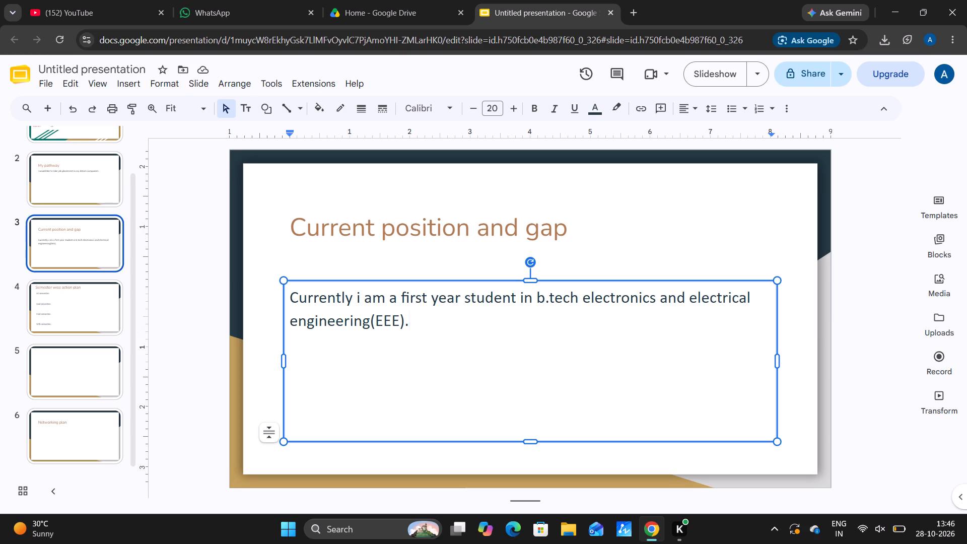
click(418, 214)
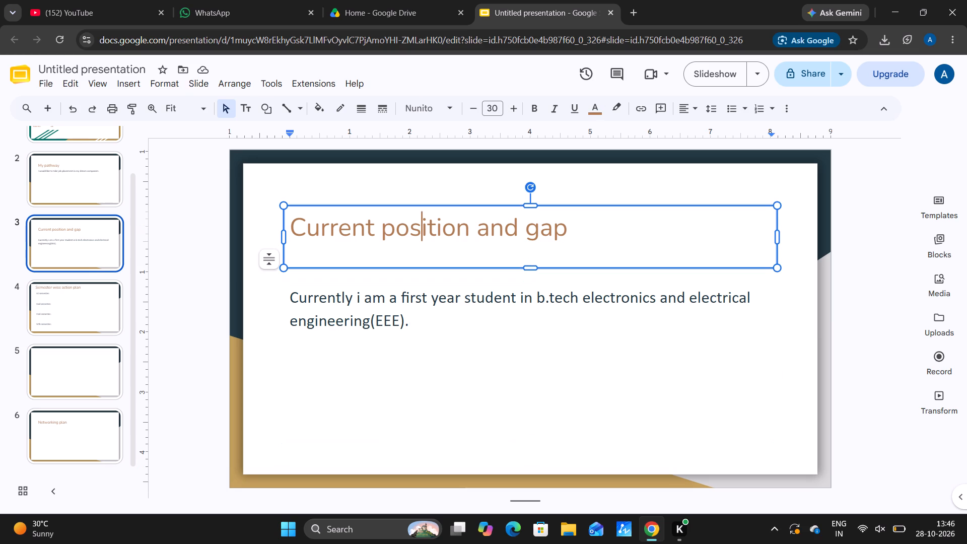
drag(455, 208, 452, 189)
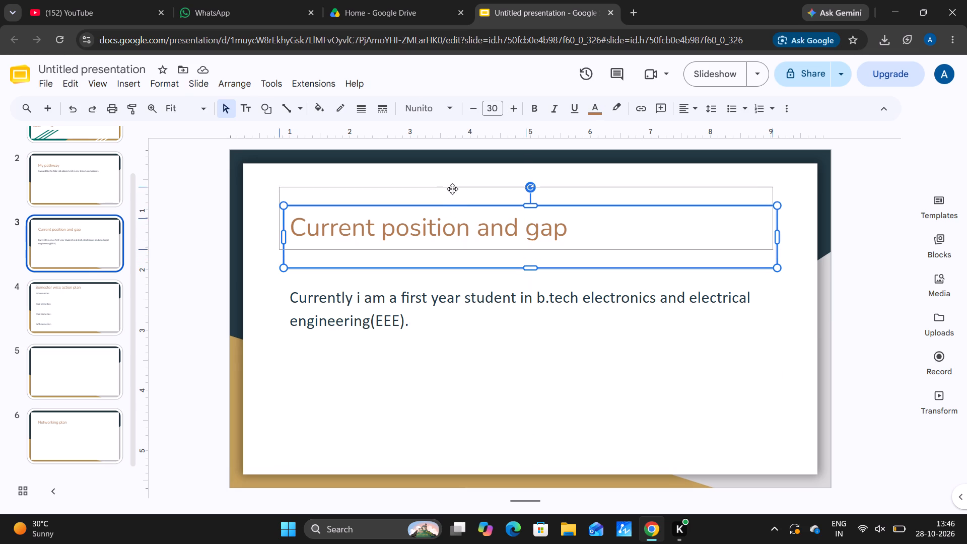
drag(452, 189, 454, 181)
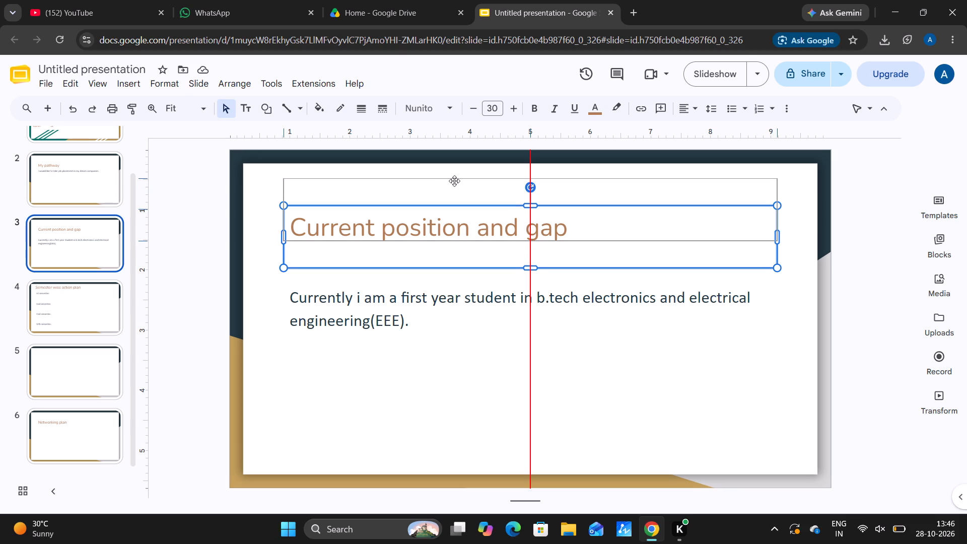
drag(454, 181, 453, 171)
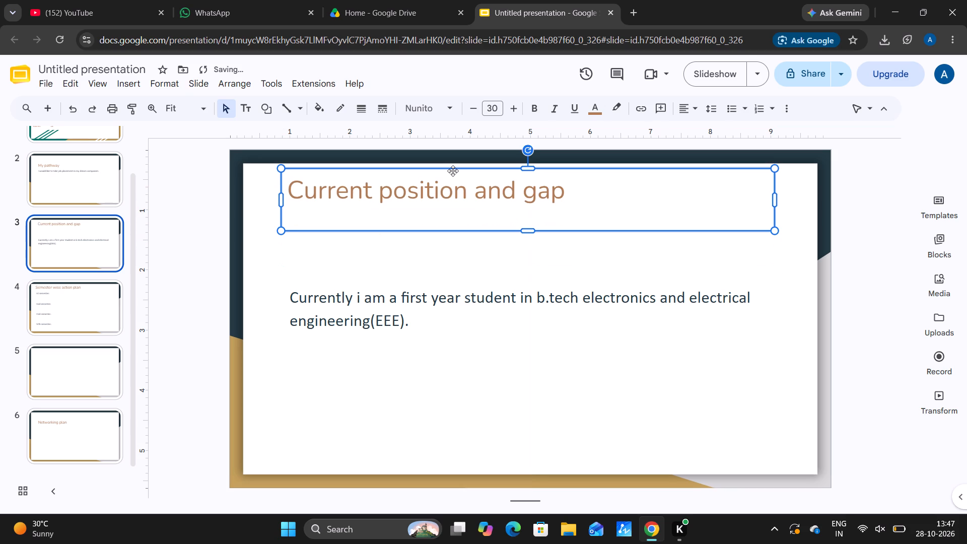
click(621, 251)
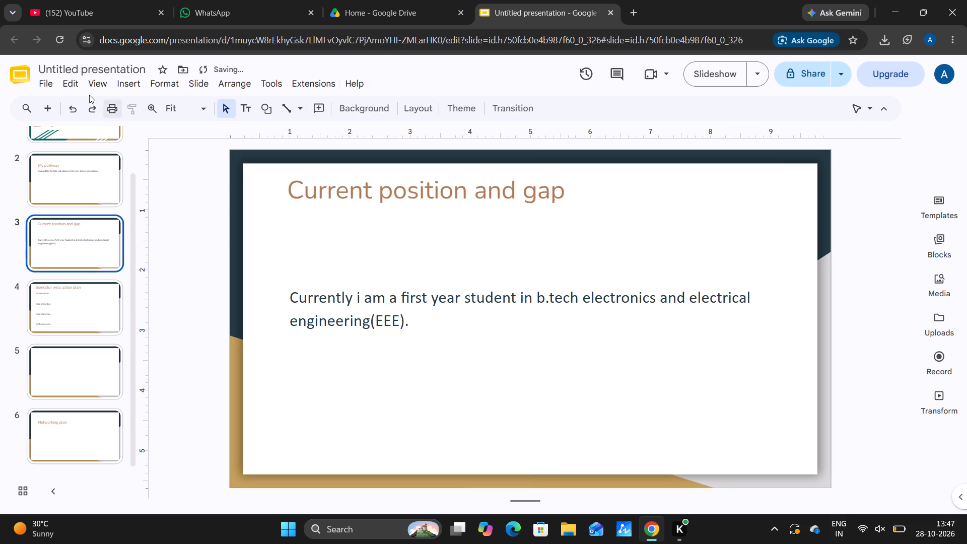
Draw a rounded rectangle about 5.9 inches wide and 0.55 inches tall between the title and the body text.
click(133, 81)
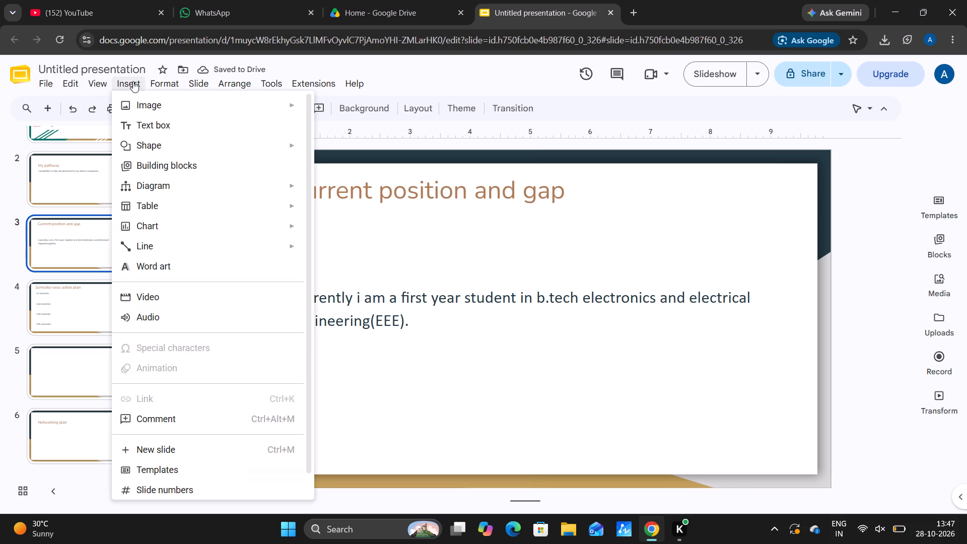
click(179, 137)
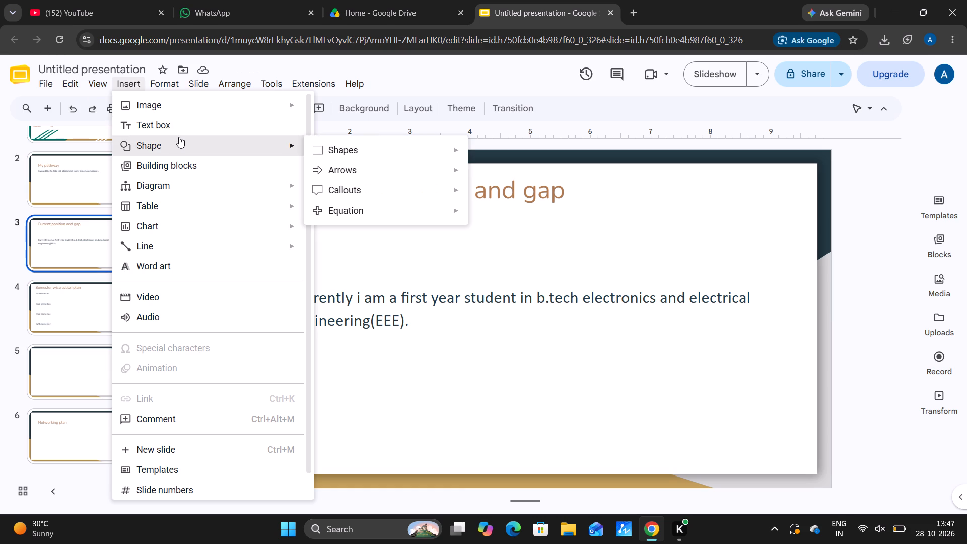
click(384, 145)
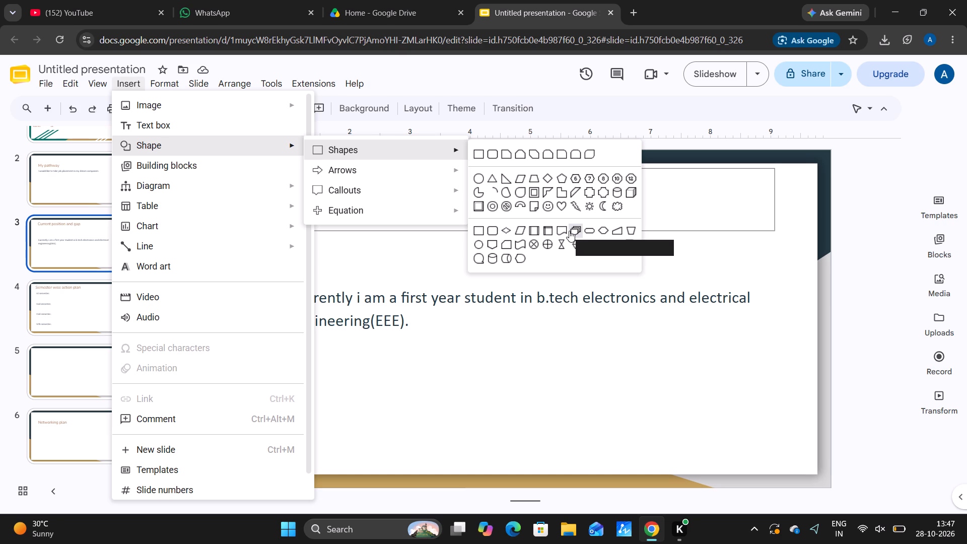
click(488, 234)
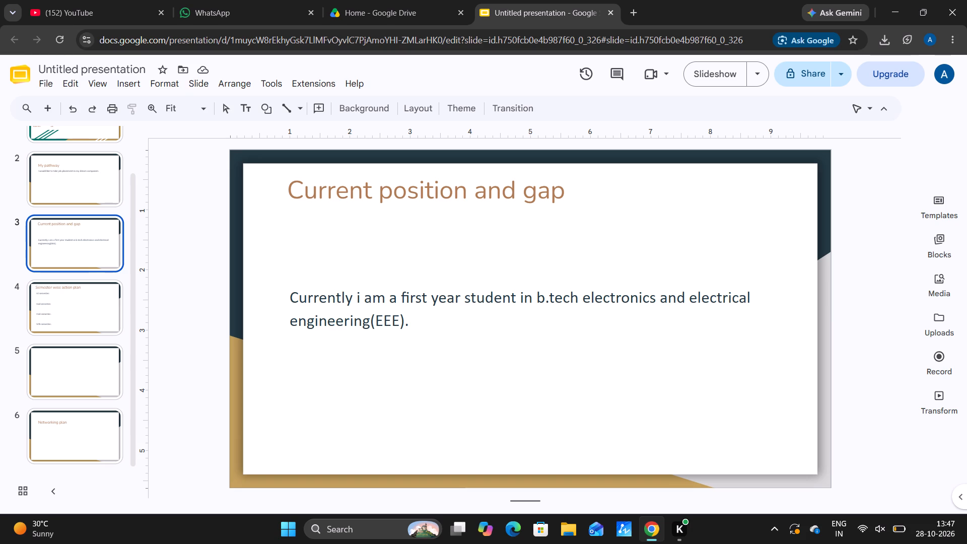
drag(300, 224, 660, 253)
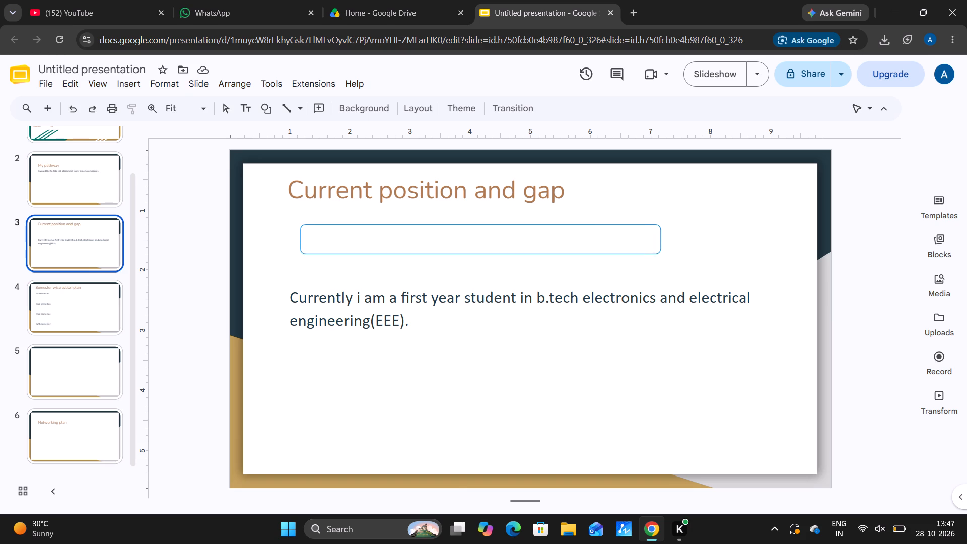
drag(660, 253, 656, 257)
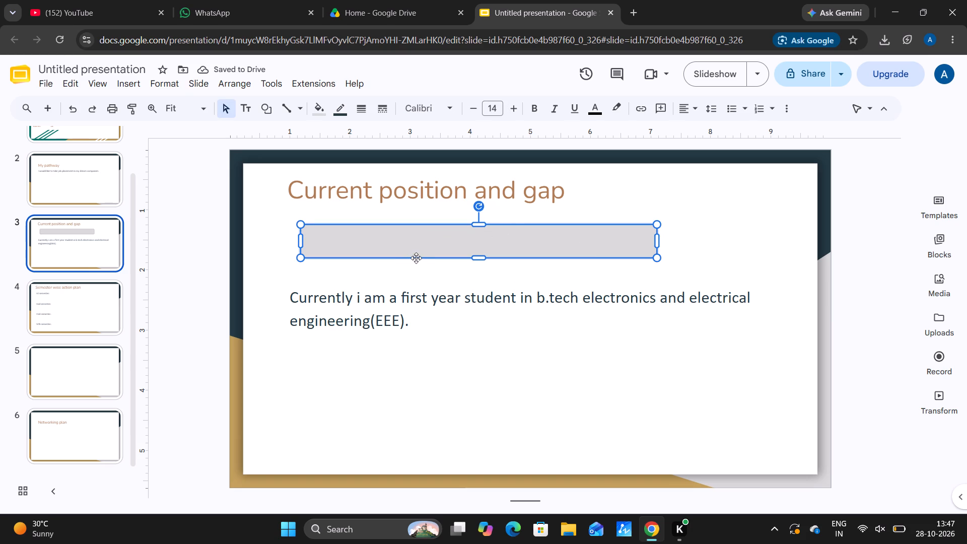
Shift the grey rounded rectangle slightly left so its left edge lines up with the slide title.
drag(416, 258, 404, 257)
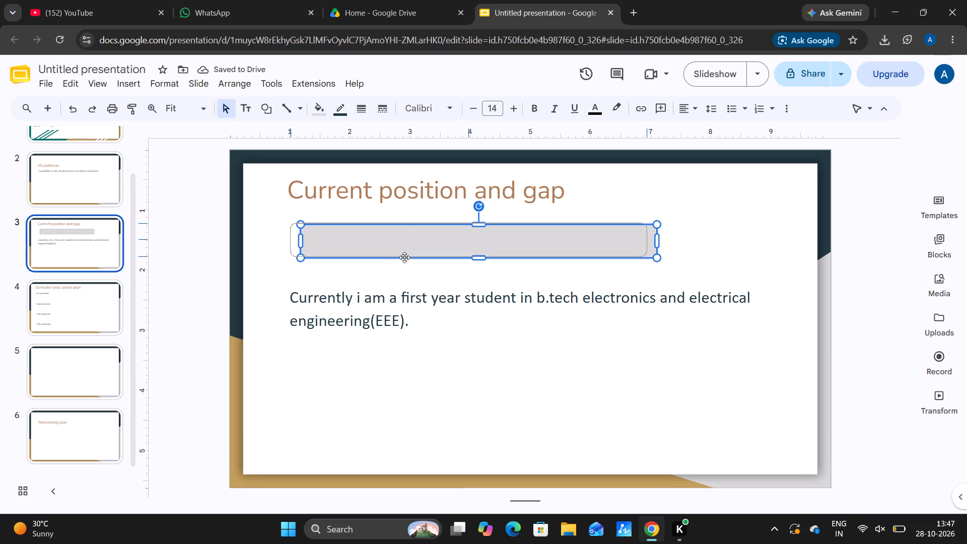
drag(404, 257, 402, 258)
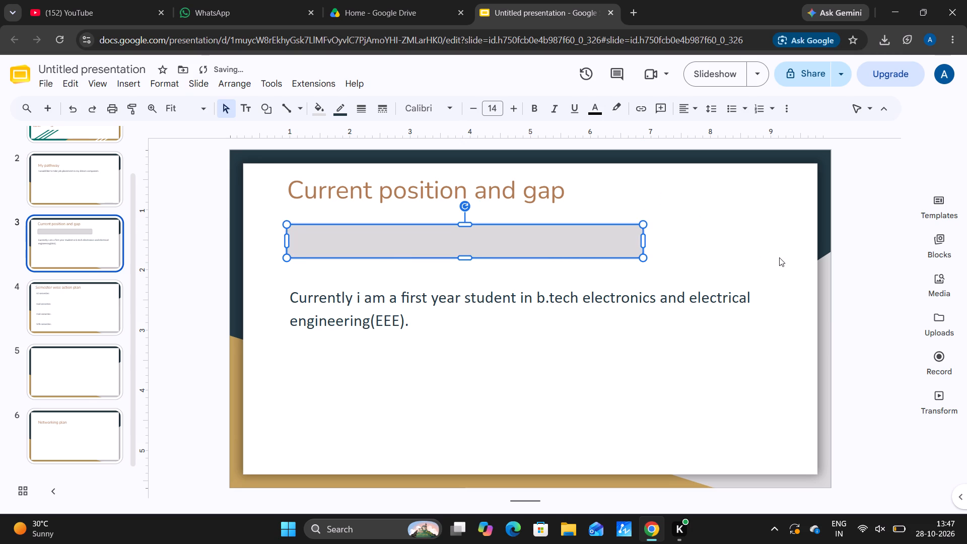
click(779, 257)
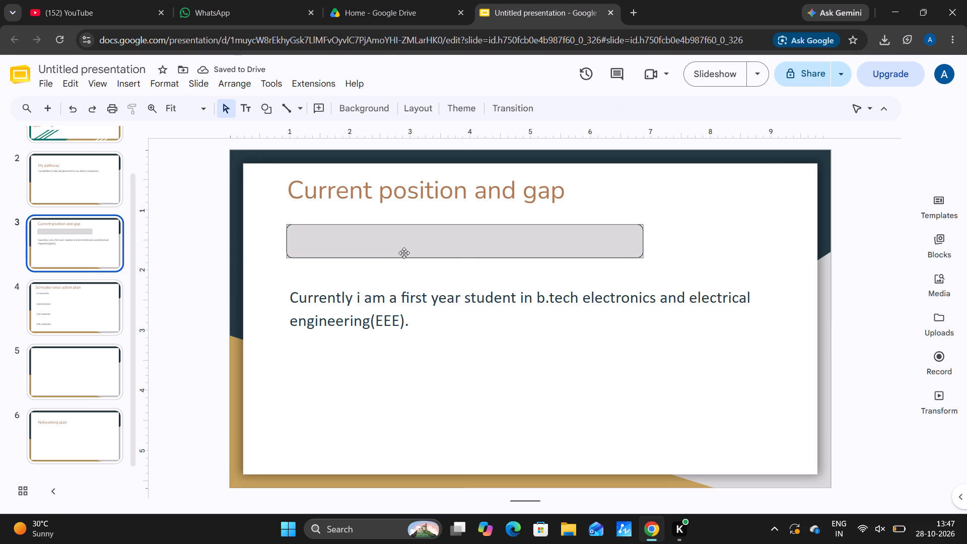
click(404, 253)
click(389, 249)
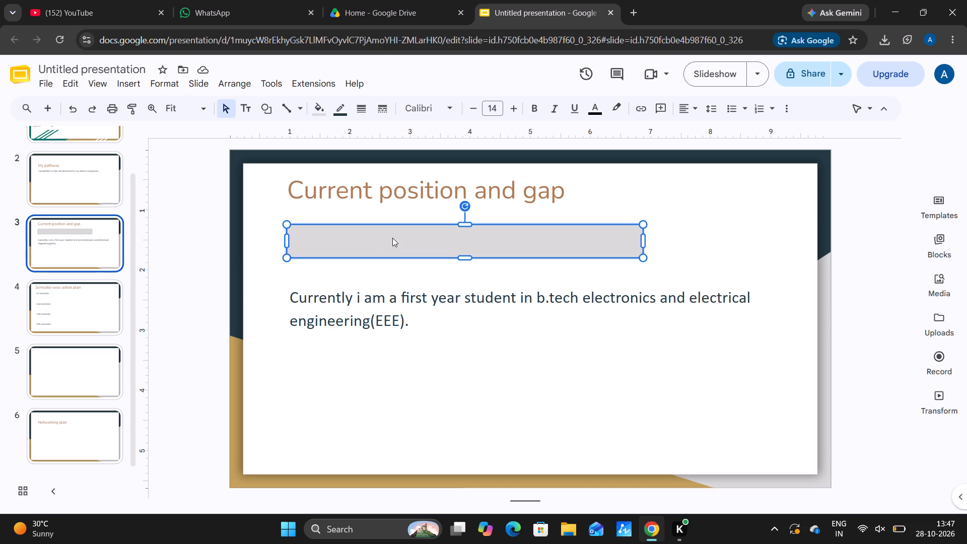
click(392, 238)
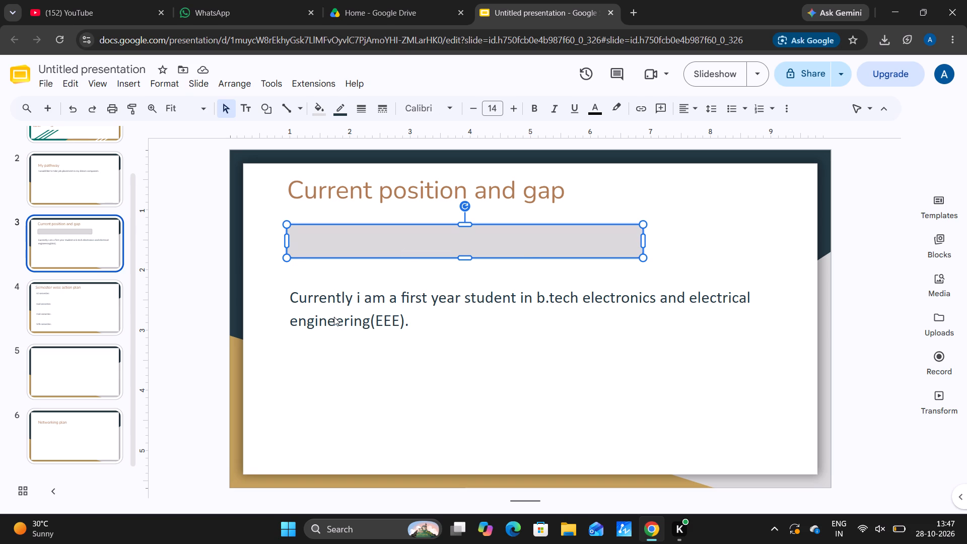
Stretch the body text box's top edge upward, above the grey rounded rectangle and close to the title text.
click(334, 317)
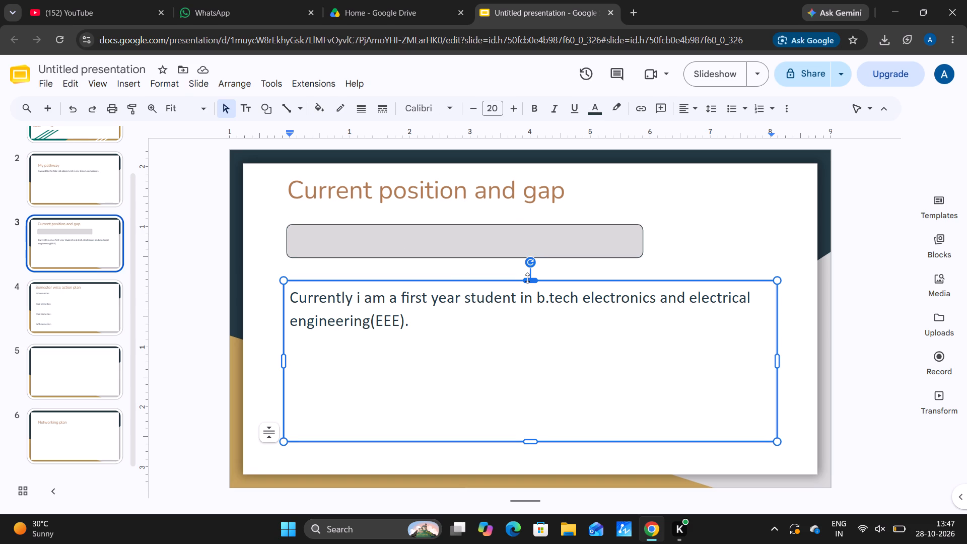
drag(527, 278, 520, 211)
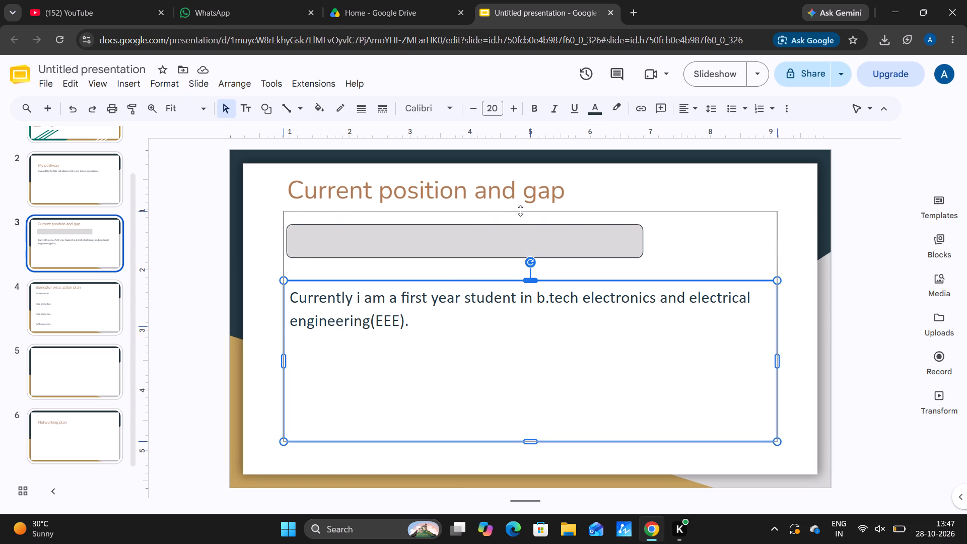
drag(520, 211, 520, 210)
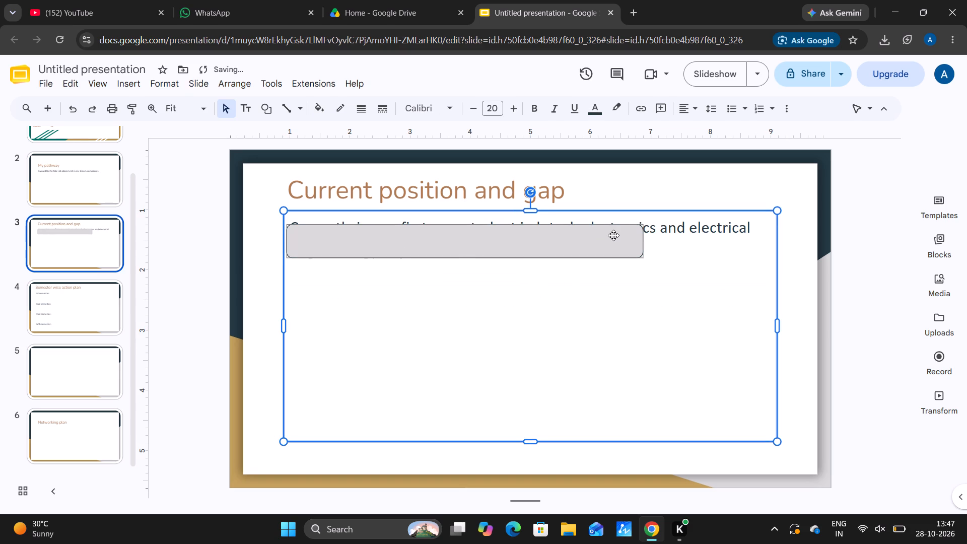
Add an on-click Appear animation to the grey rounded rectangle.
click(613, 235)
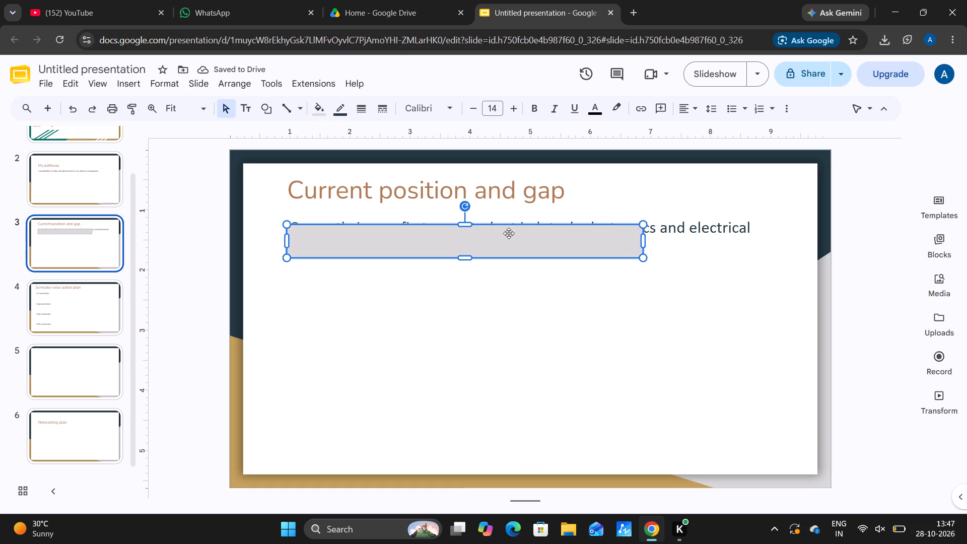
right_click(508, 240)
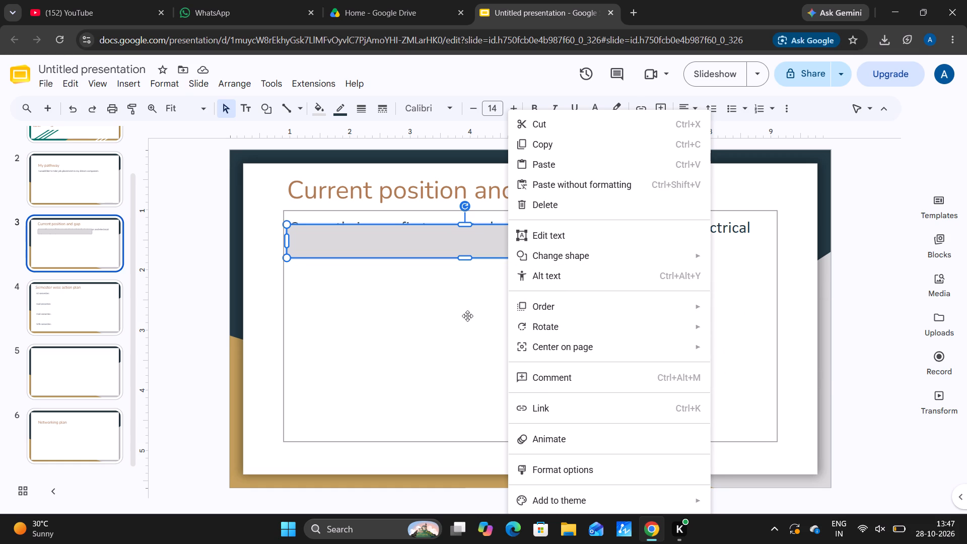
click(545, 444)
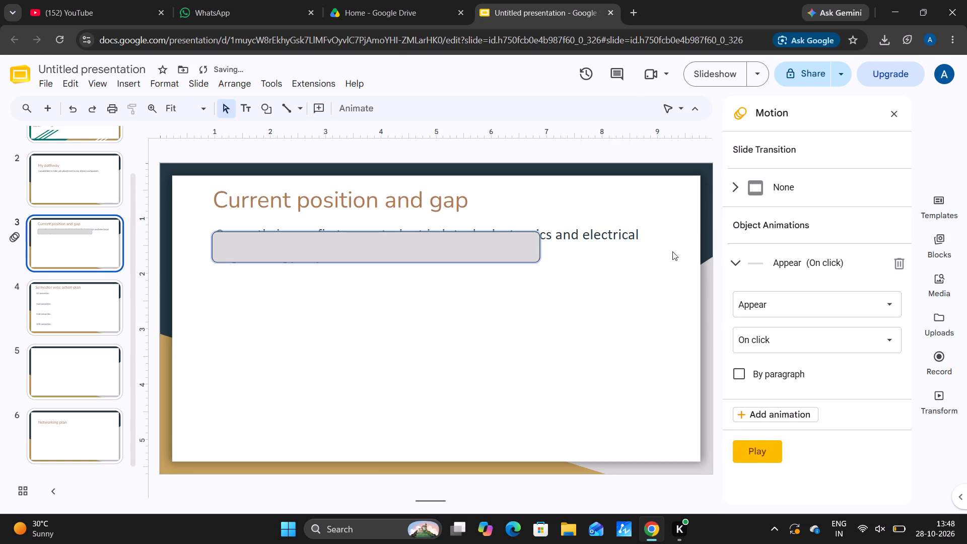
Move the grey rounded rectangle straight down to sit just below the two lines of body text, and deselect everything.
click(515, 250)
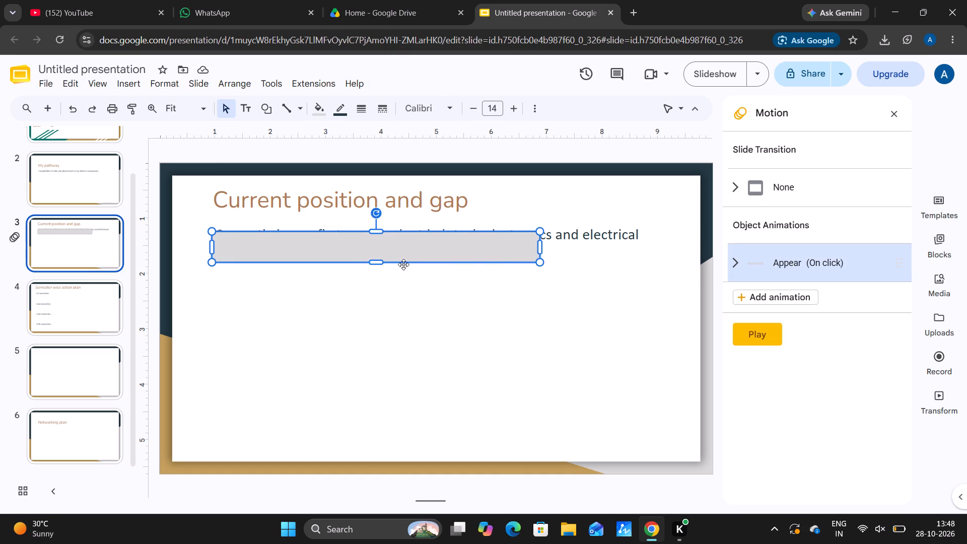
drag(407, 262, 413, 290)
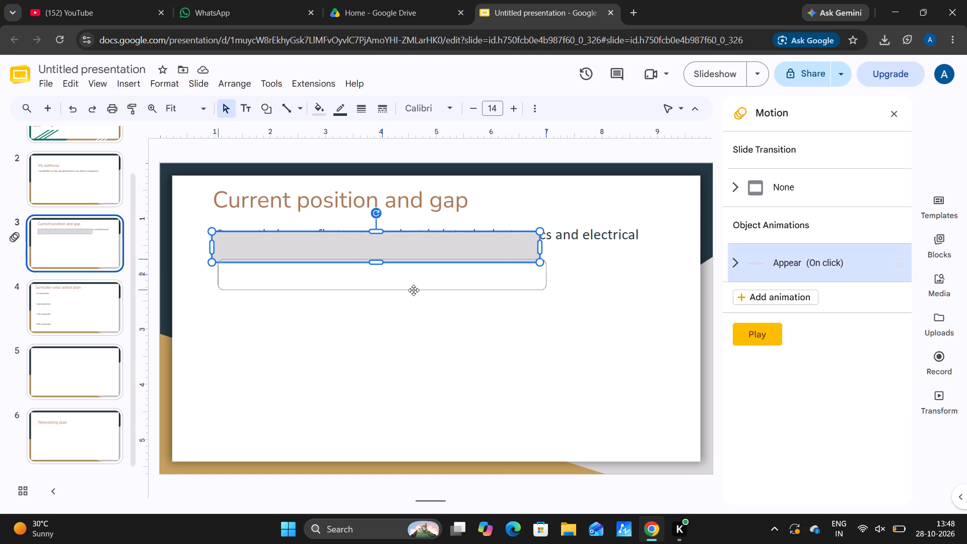
drag(413, 290, 407, 310)
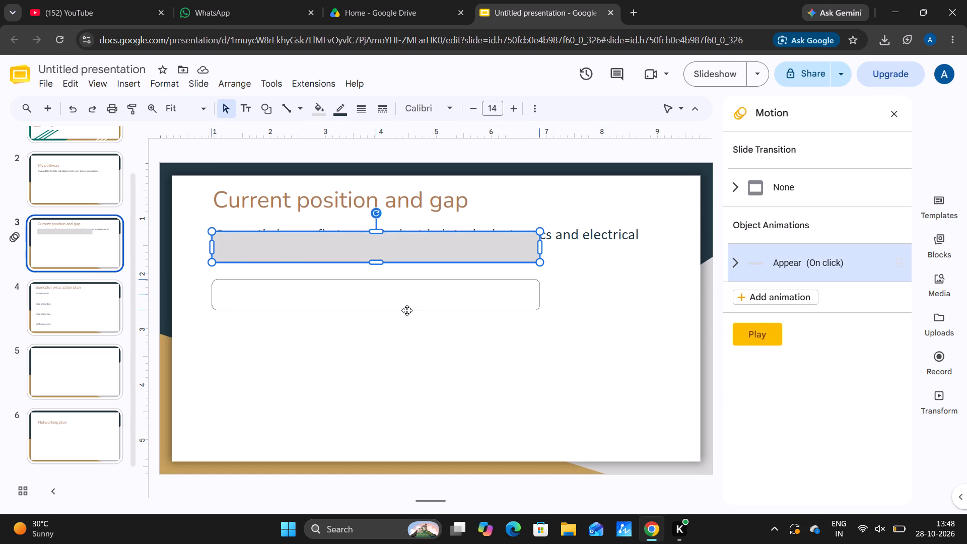
drag(407, 310, 407, 312)
click(407, 312)
click(605, 278)
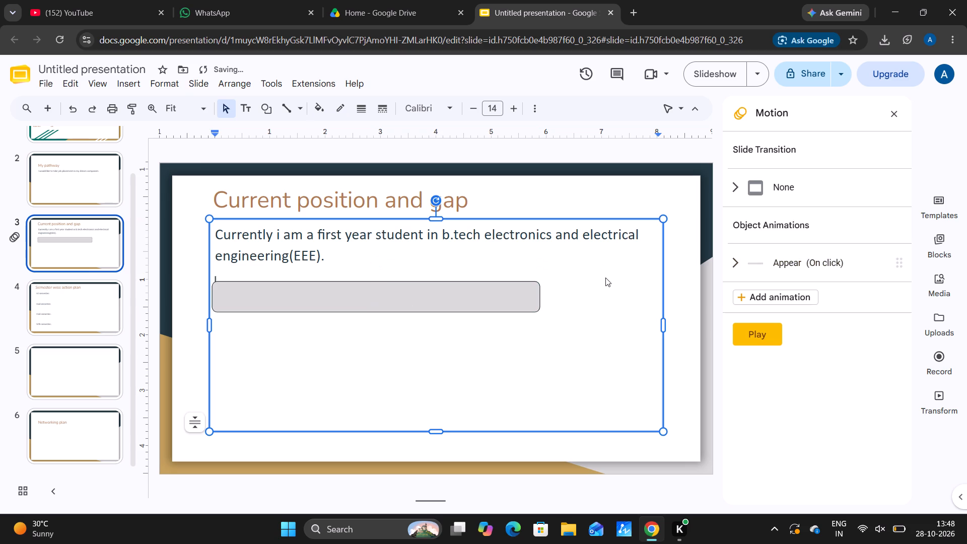
click(636, 200)
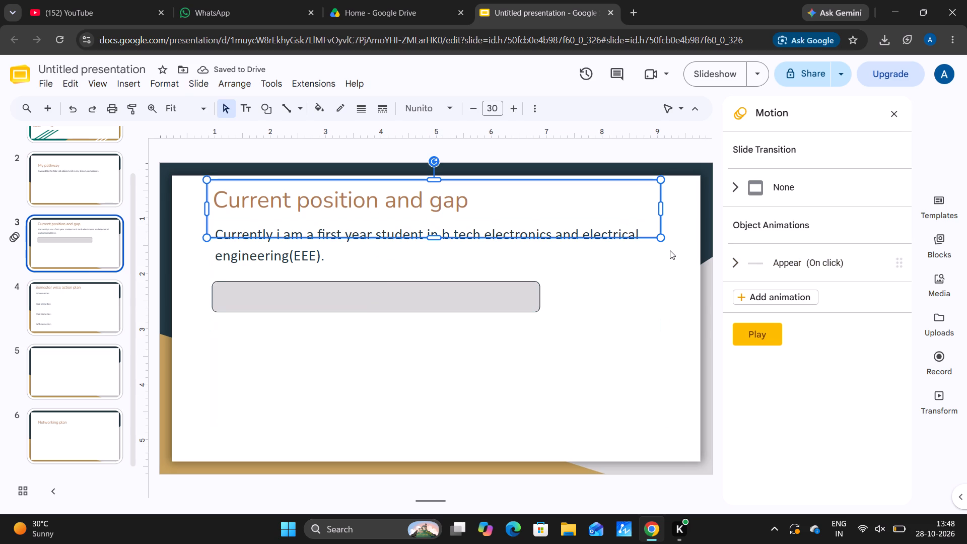
click(670, 250)
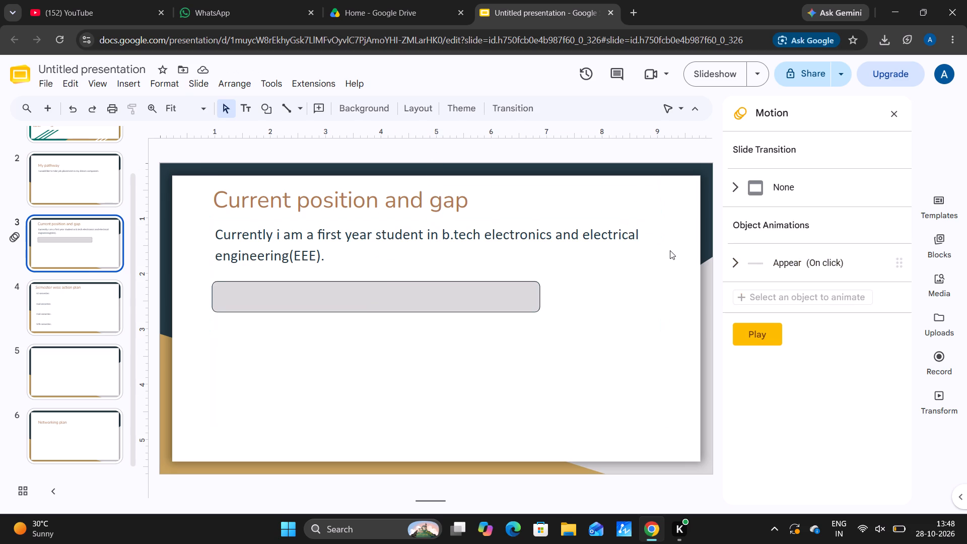
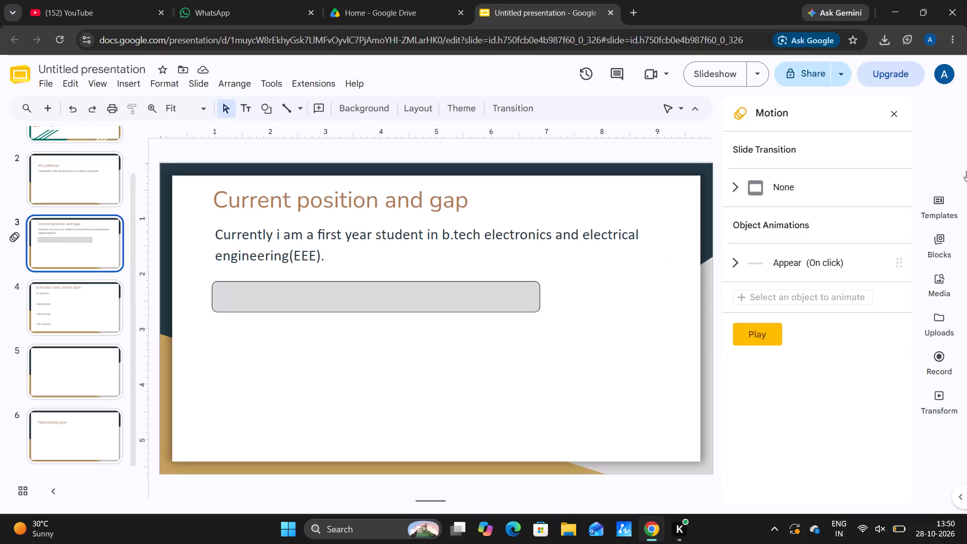
Nudge the grey rounded rectangle slightly left to line up with the title box's left edge, and deselect everything.
click(332, 303)
drag(317, 290, 311, 290)
click(311, 290)
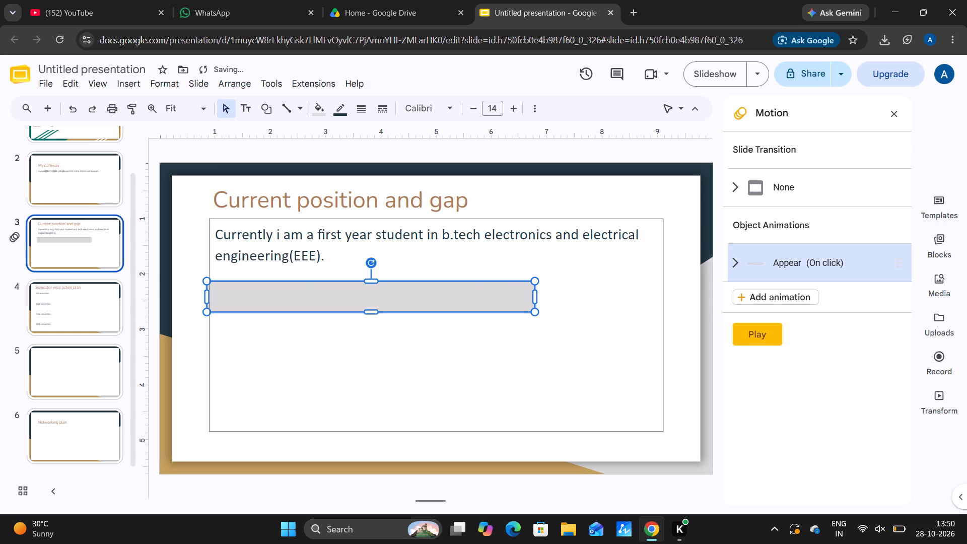
click(563, 205)
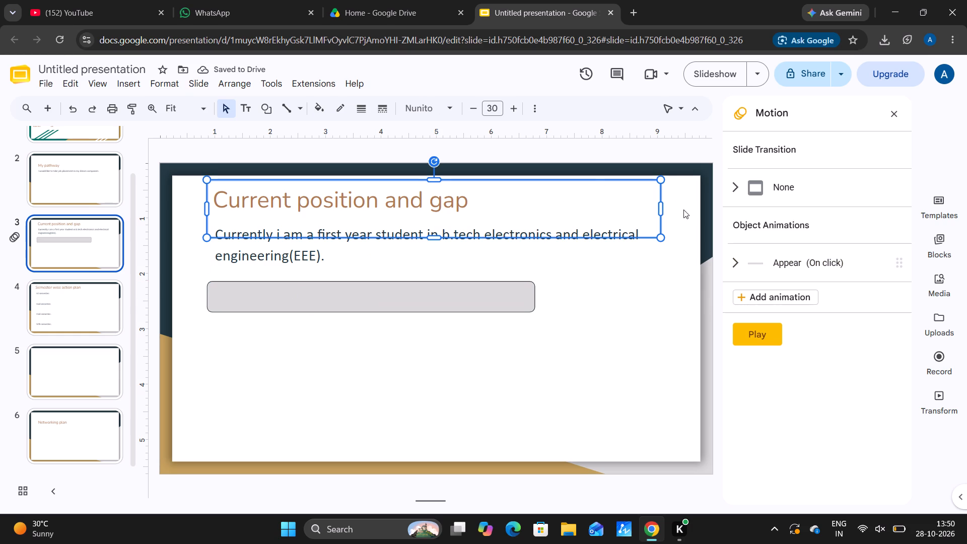
click(684, 210)
Open the grey rounded rectangle below the body text for text entry.
double_click(407, 291)
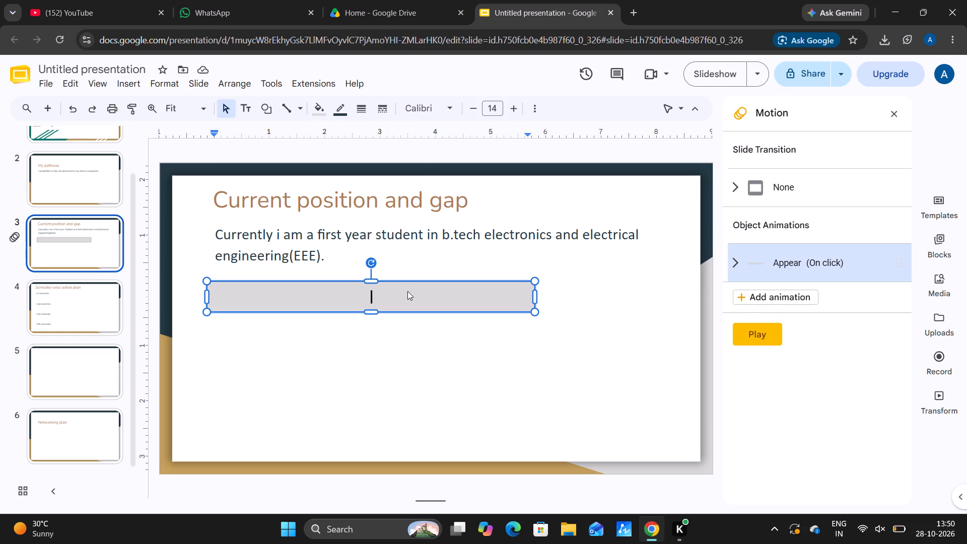
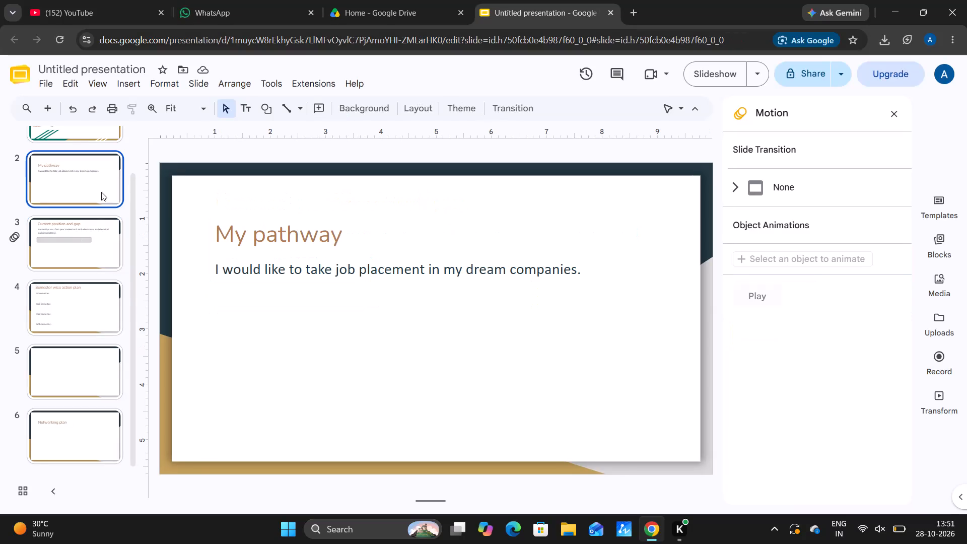
Review the first four slides from the title slide to "Semester wise action plan", and return to "Current position and gap".
click(62, 337)
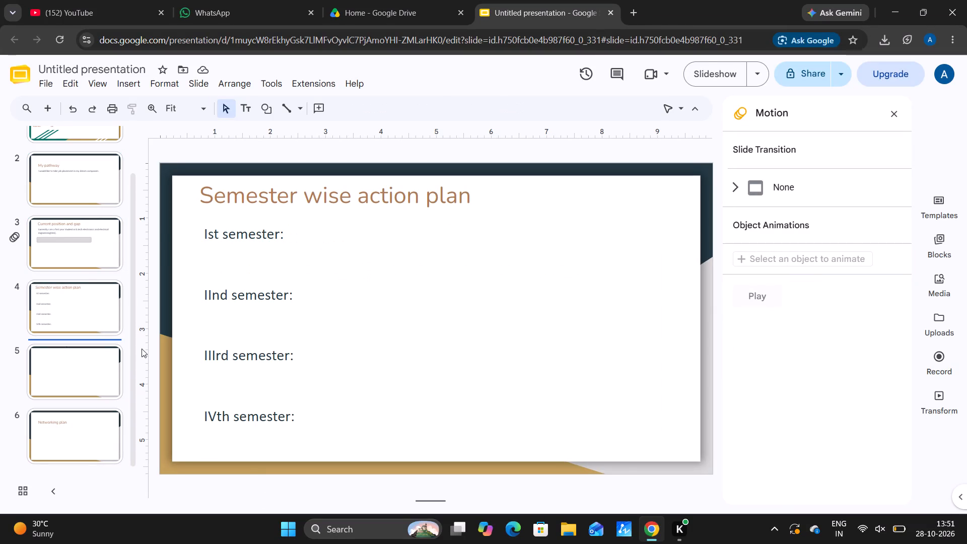
click(87, 264)
click(93, 179)
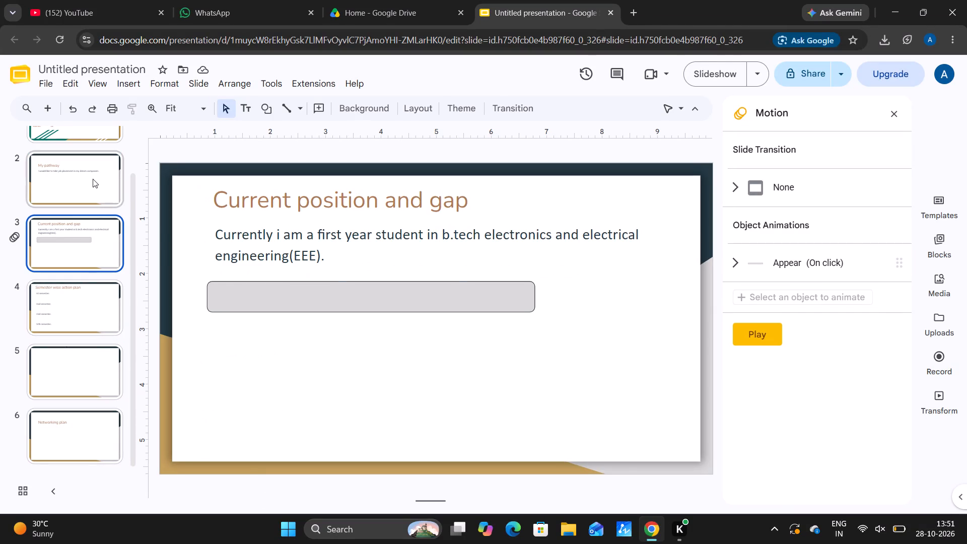
scroll(90, 167, up, 2)
click(90, 167)
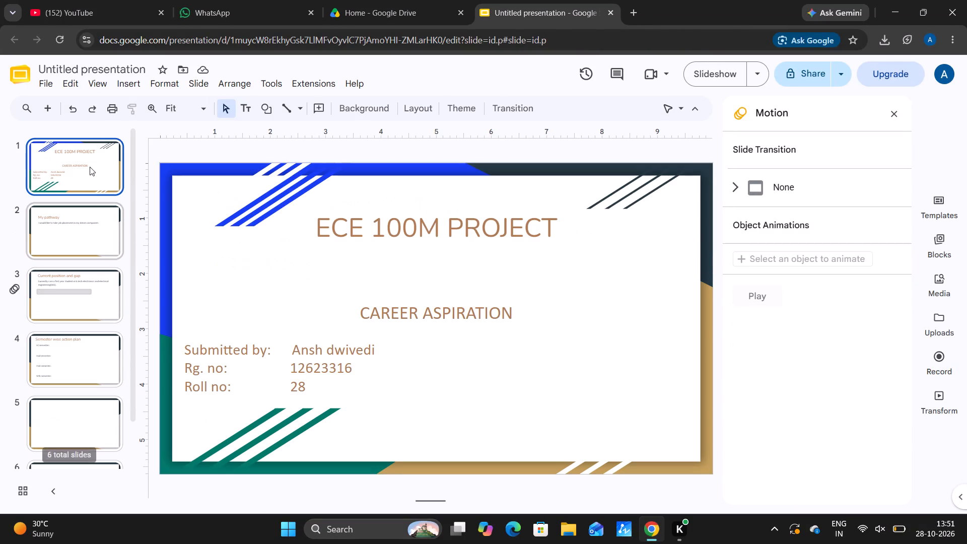
click(94, 248)
click(102, 279)
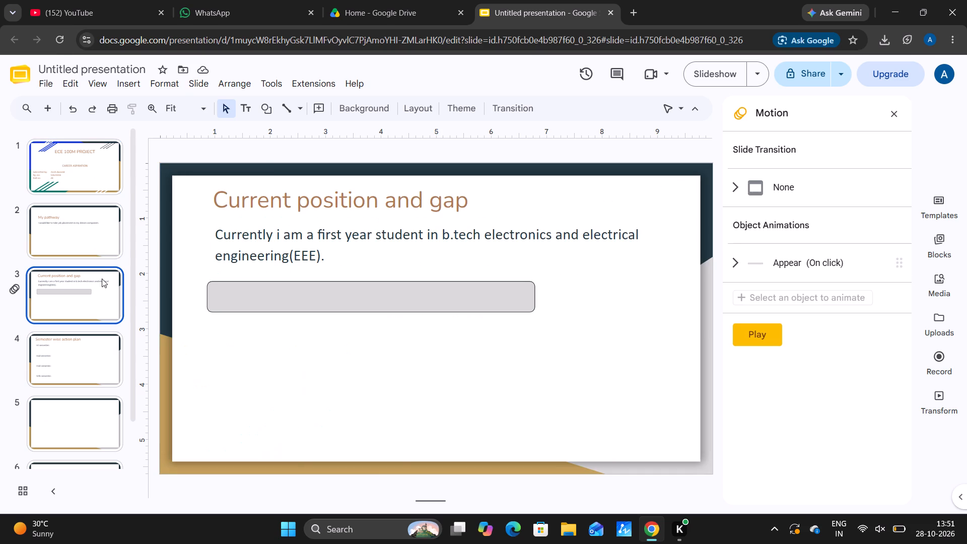
click(96, 237)
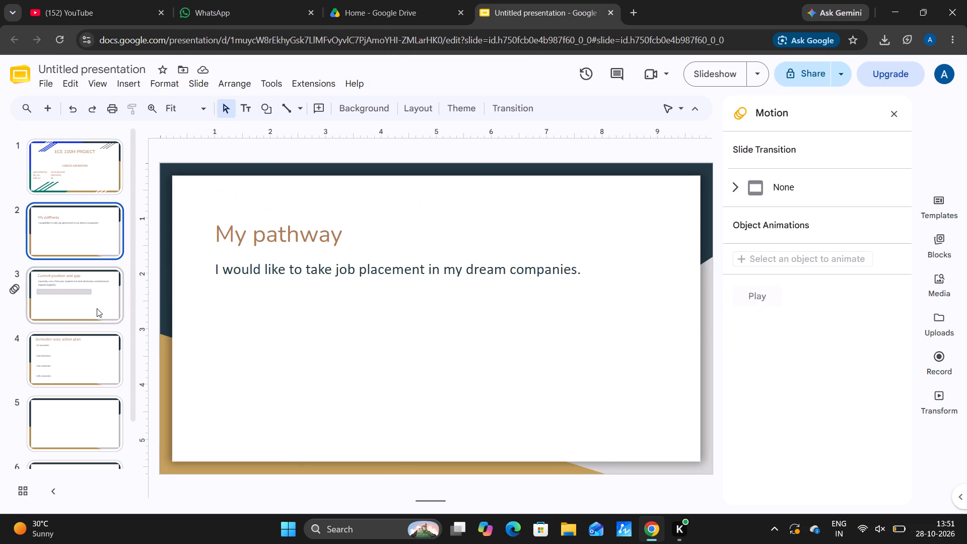
click(97, 308)
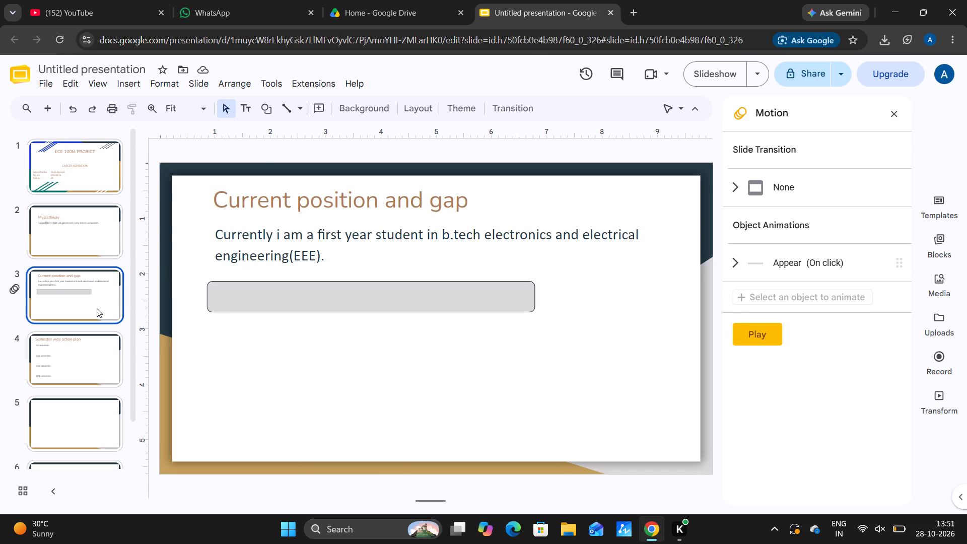
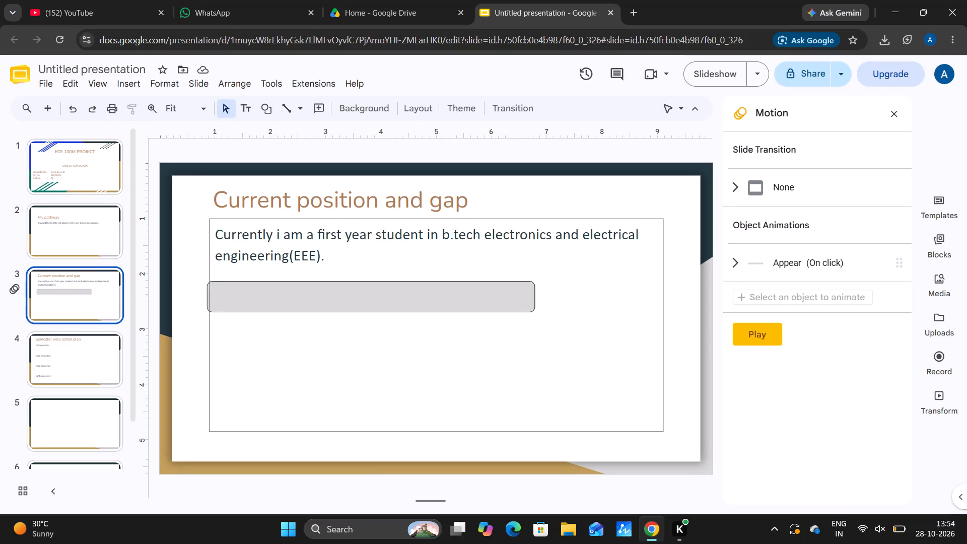
Delete the animated grey rounded rectangle from the "Current position and gap" slide.
click(475, 202)
click(475, 202)
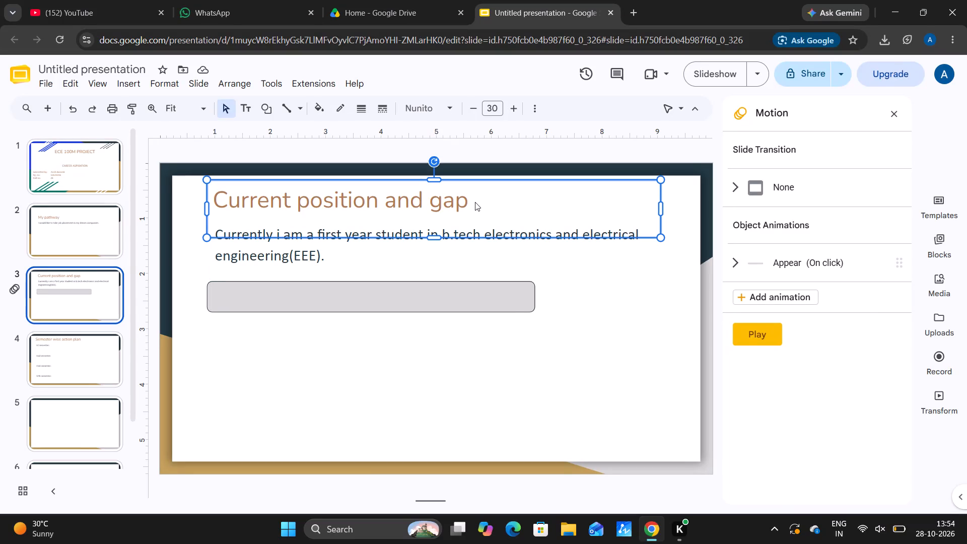
click(471, 201)
click(472, 210)
click(436, 289)
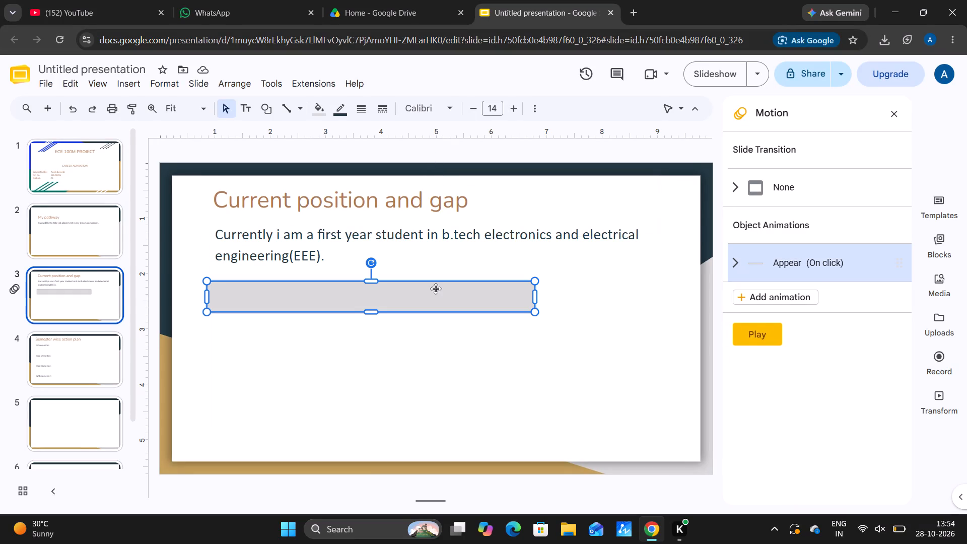
click(441, 293)
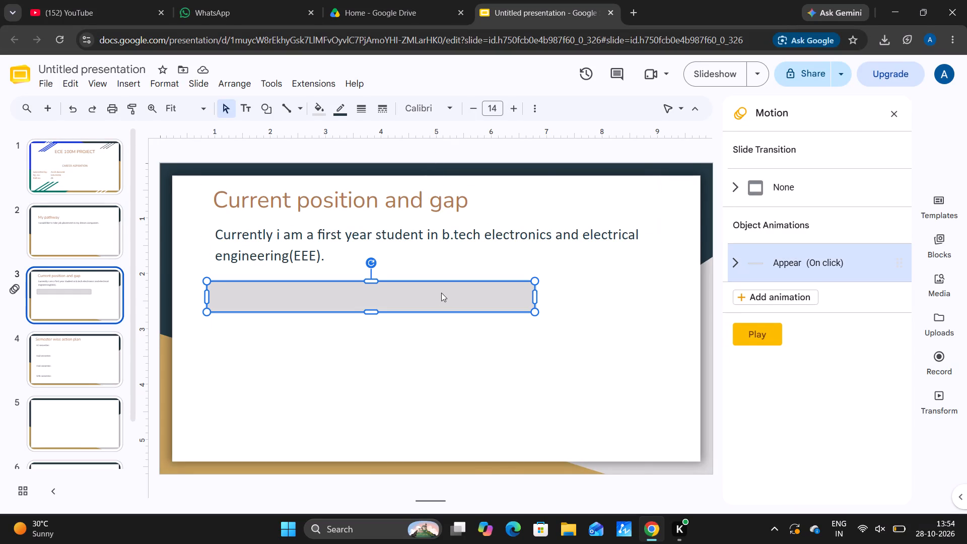
right_click(441, 293)
scroll(530, 517, down, 1)
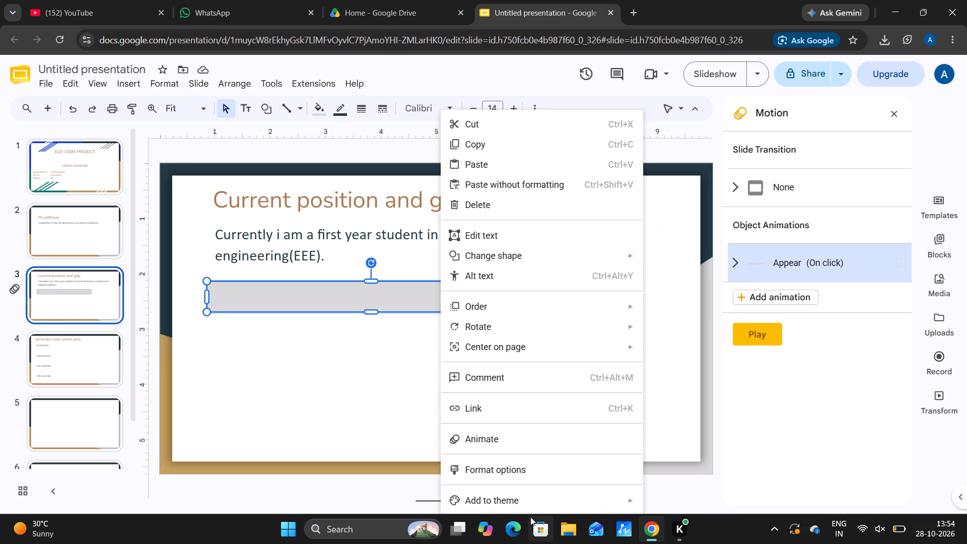
scroll(530, 517, down, 1)
key(Delete)
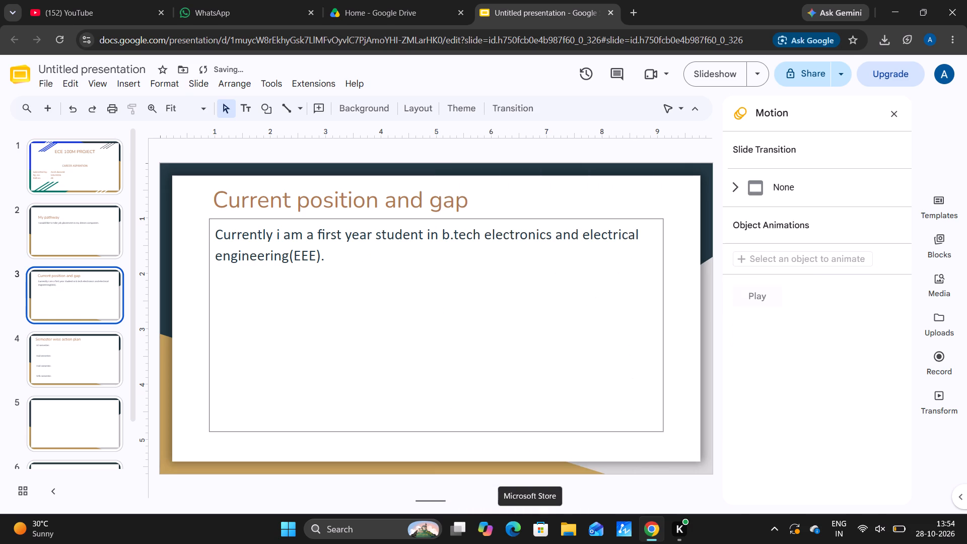
Shorten the slide 3 title to "Current position".
click(473, 198)
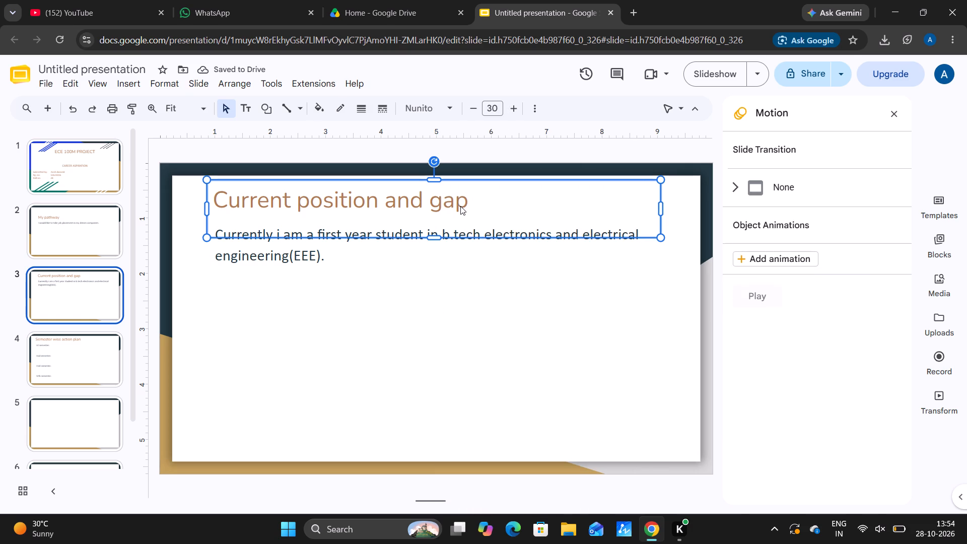
click(460, 206)
key(Right)
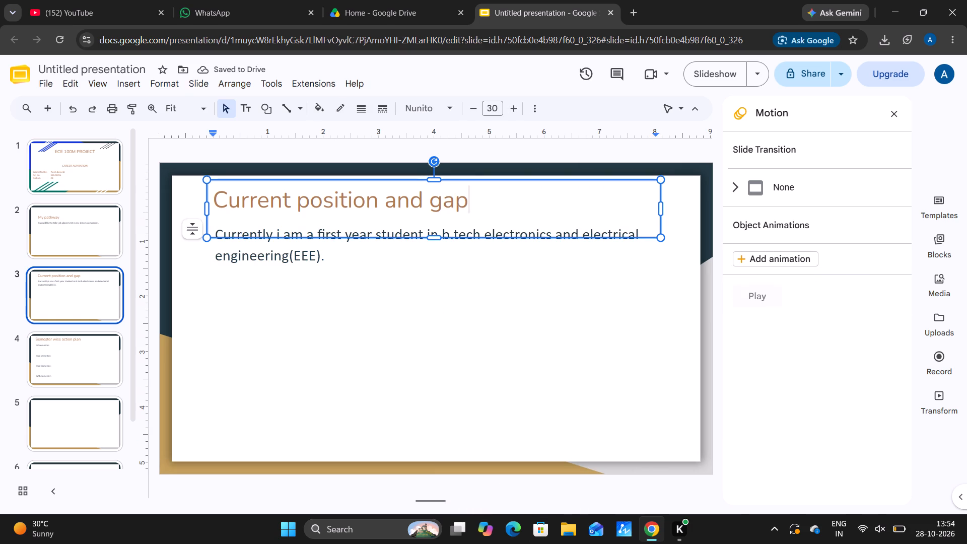
key(BackSpace)
key(BackSpace)
key(BackSpace)
key(BackSpace)
key(BackSpace)
key(BackSpace)
key(BackSpace)
key(BackSpace)
key(BackSpace)
key(BackSpace)
key(BackSpace)
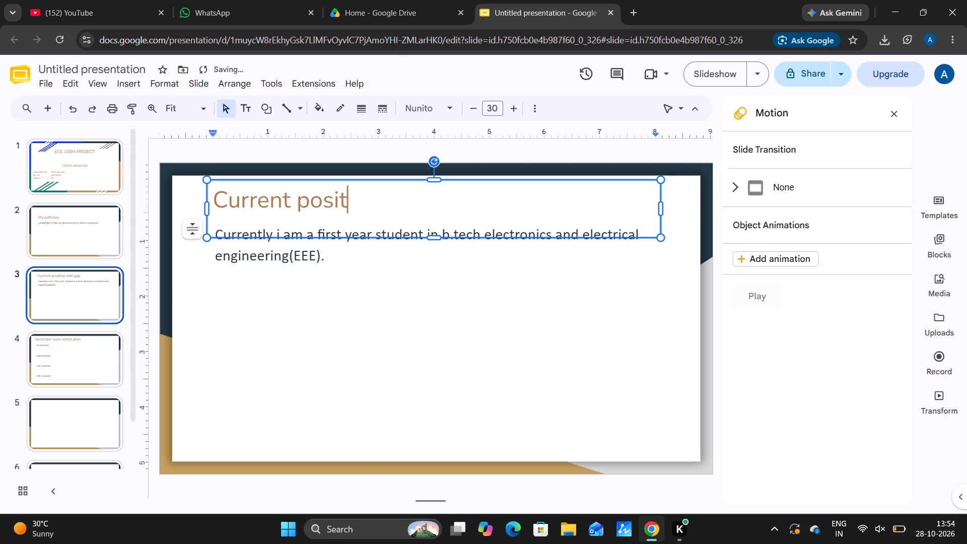
text(ion)
key(Return)
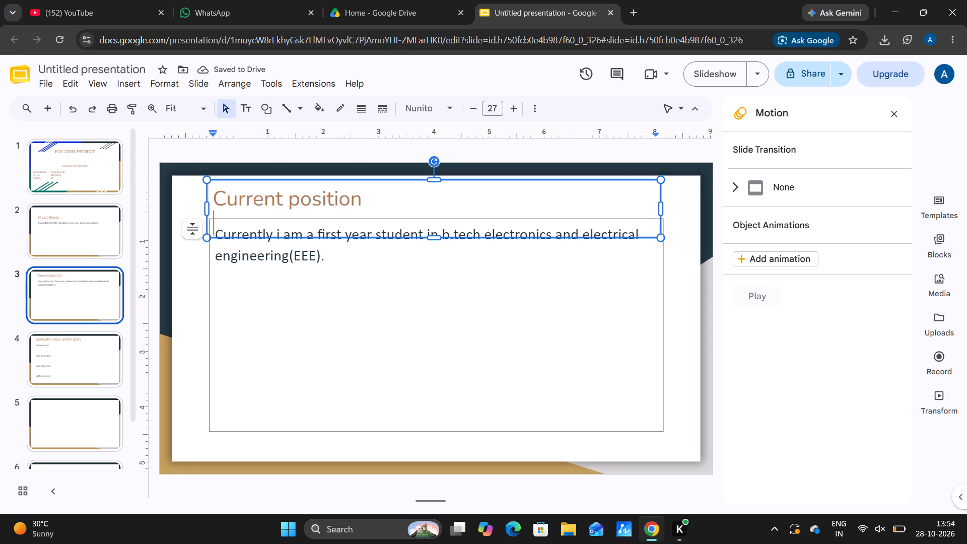
key(BackSpace)
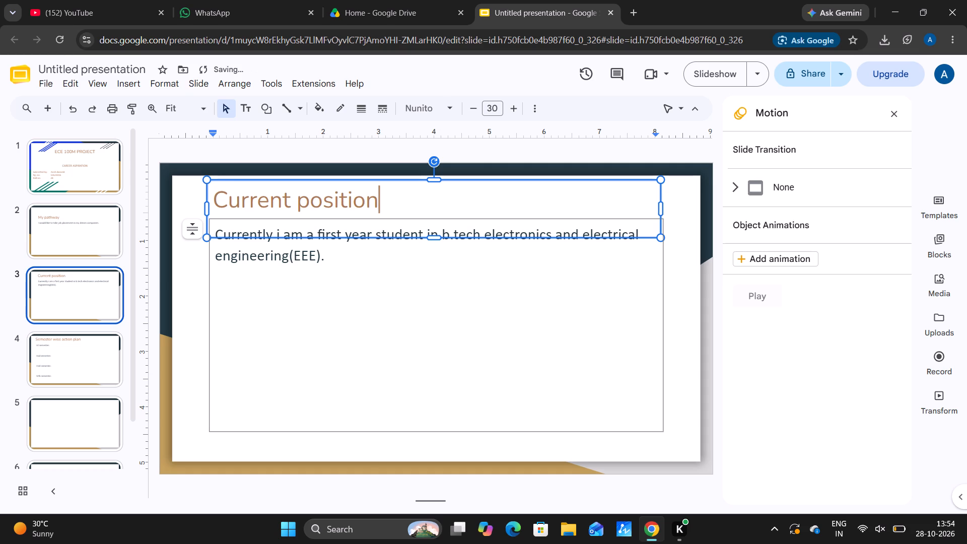
Clear all the text about being a first year B.tech student from the slide's body text box.
click(342, 288)
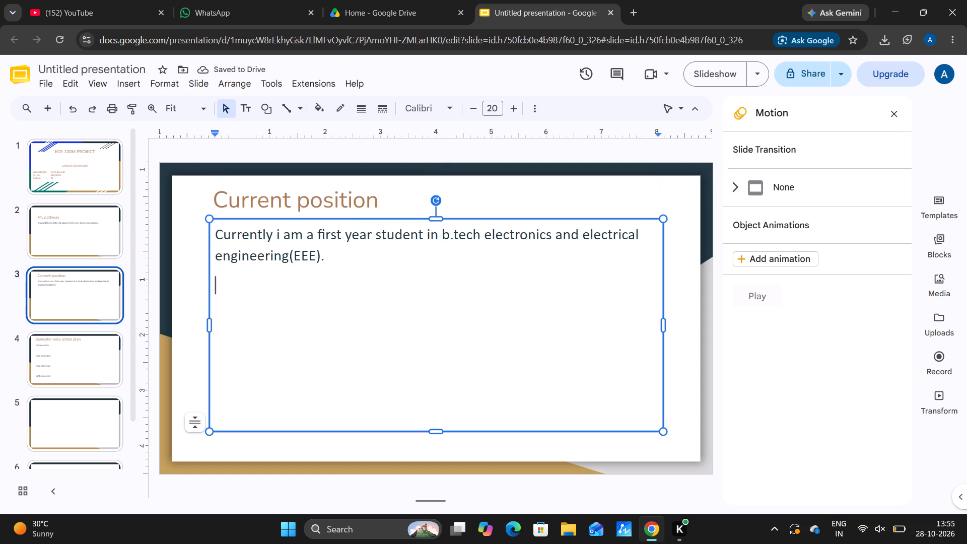
click(331, 258)
key(BackSpace)
key(BackSpace)
key(BackSpace)
key(BackSpace)
key(BackSpace)
key(BackSpace)
key(BackSpace)
key(BackSpace)
key(BackSpace)
key(BackSpace)
key(BackSpace)
key(BackSpace)
key(BackSpace)
key(BackSpace)
key(BackSpace)
key(BackSpace)
key(BackSpace)
key(BackSpace)
key(BackSpace)
key(BackSpace)
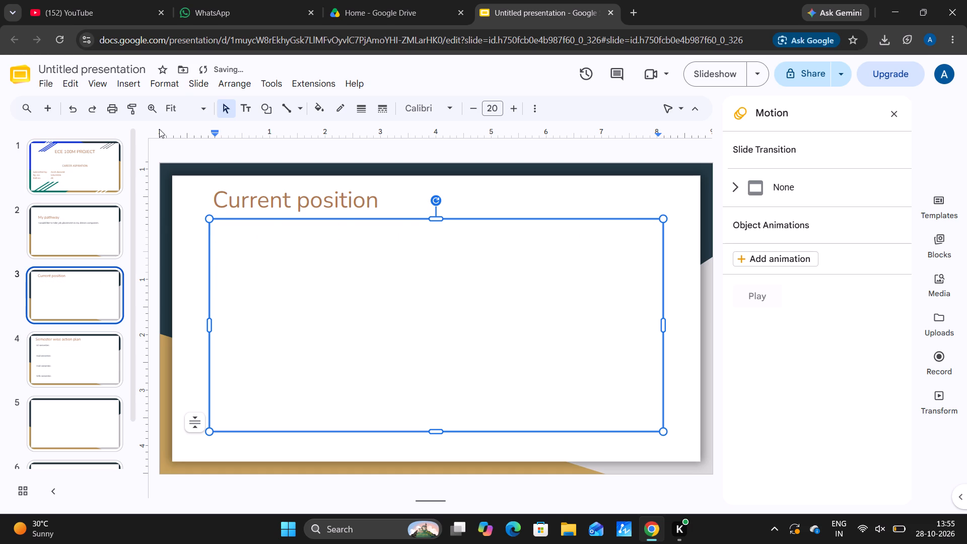
Draw a flowchart terminator shape about 4.2 in wide and 0.7 in tall beneath the "Current position" title.
click(129, 83)
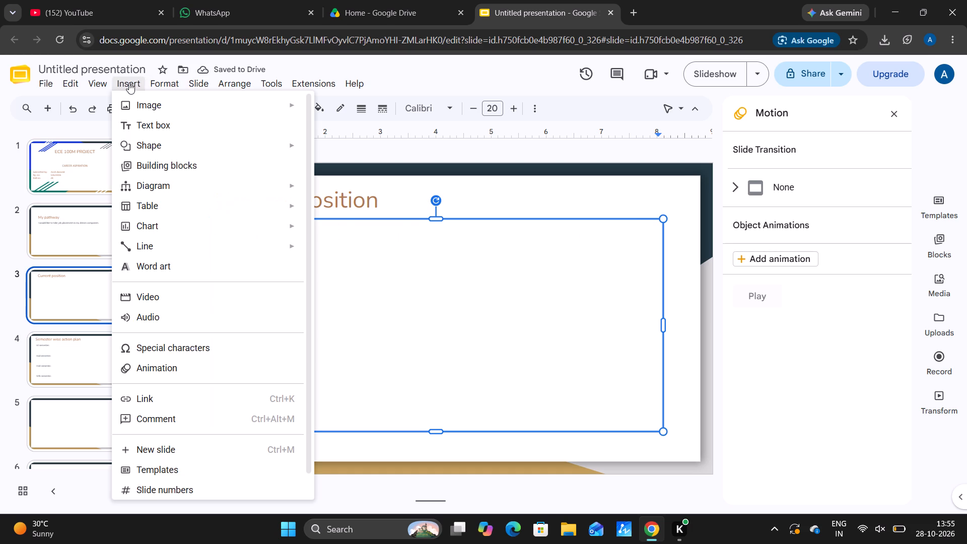
click(341, 146)
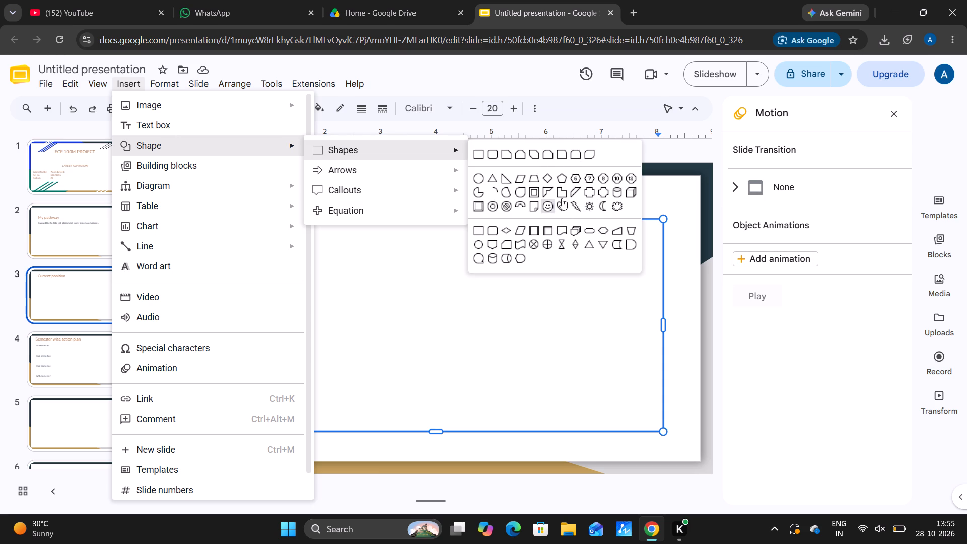
click(592, 233)
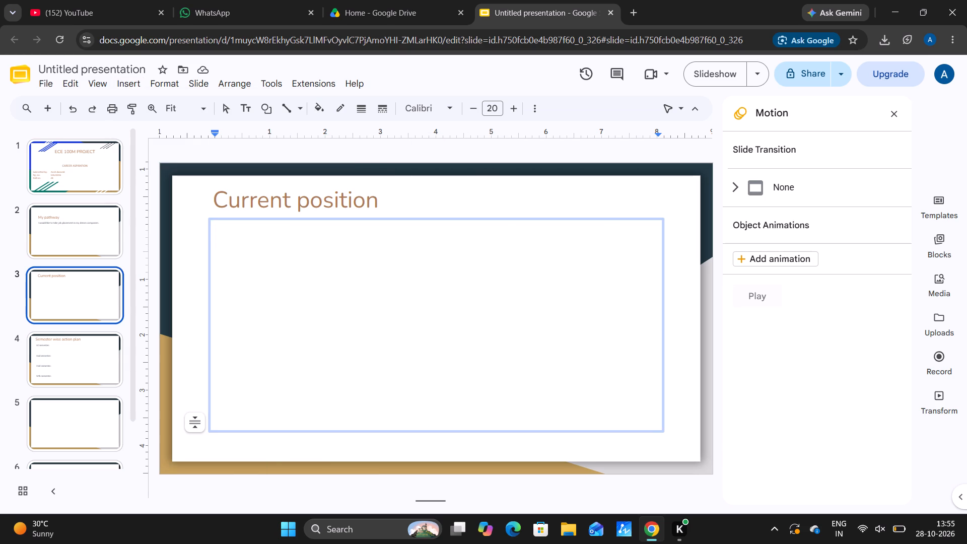
drag(239, 240, 482, 284)
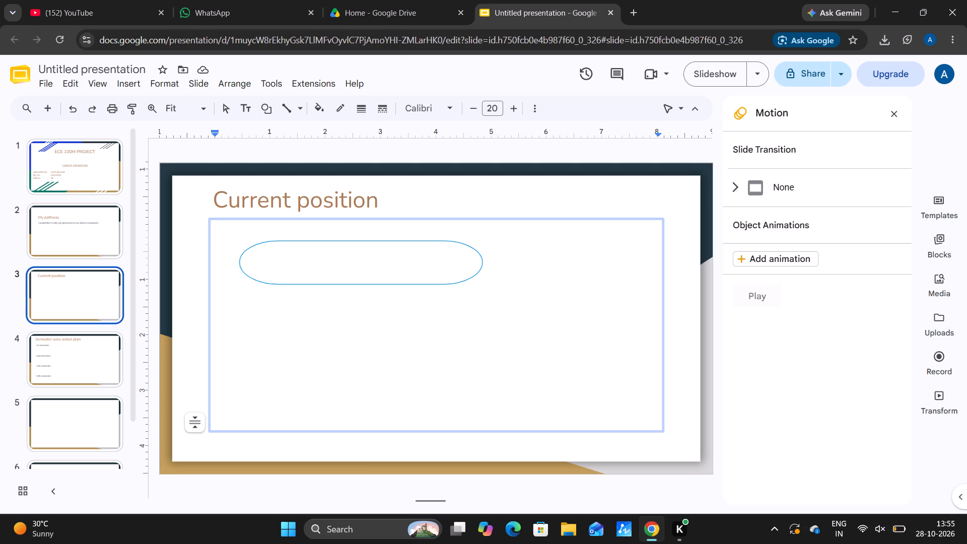
drag(482, 284, 469, 281)
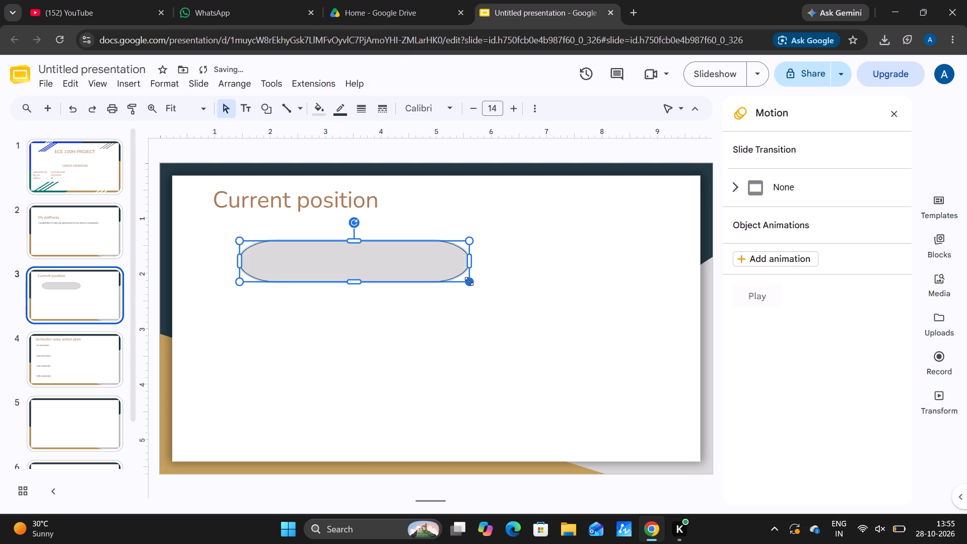
click(354, 240)
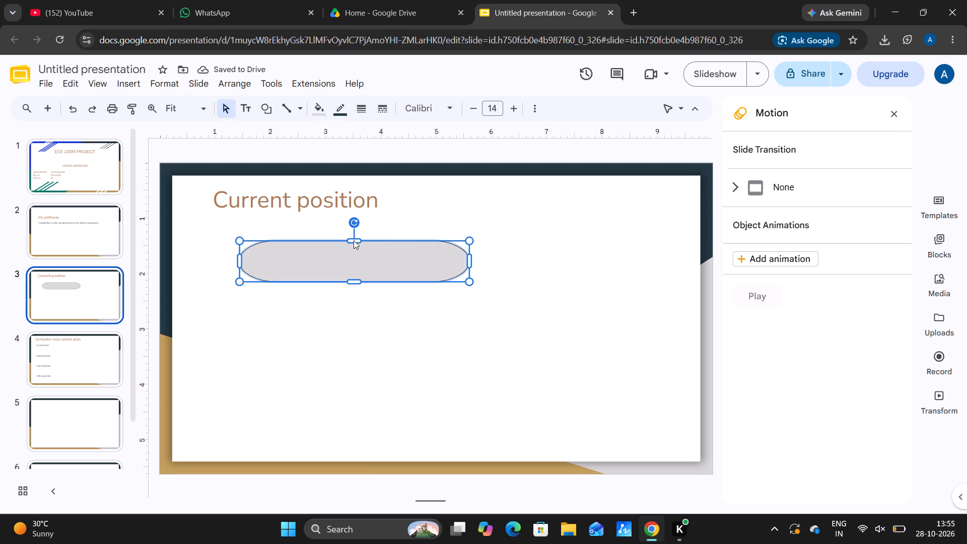
click(352, 240)
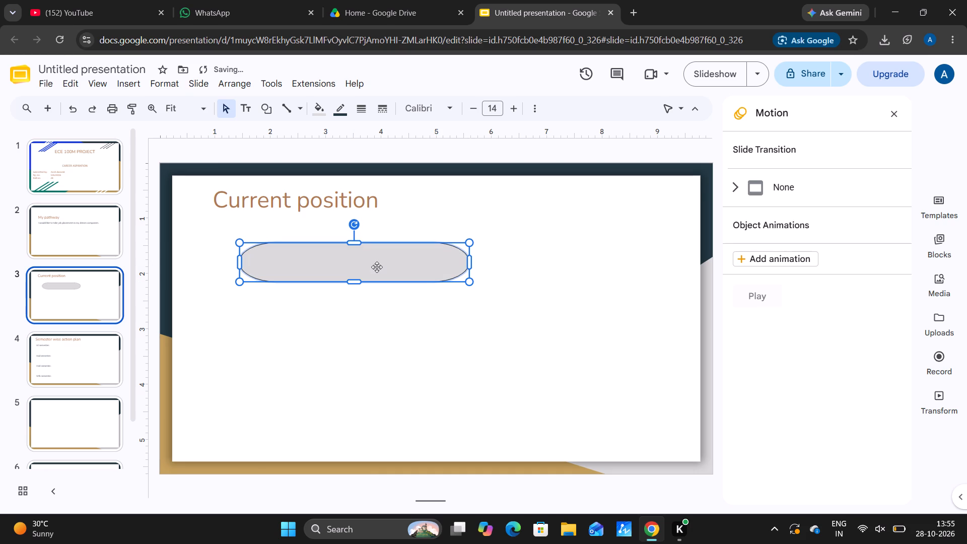
click(377, 267)
click(345, 262)
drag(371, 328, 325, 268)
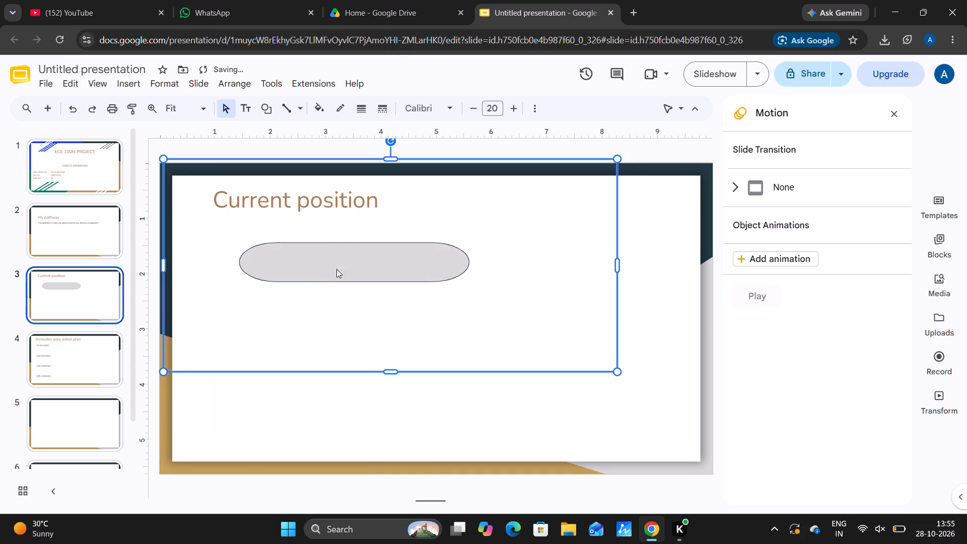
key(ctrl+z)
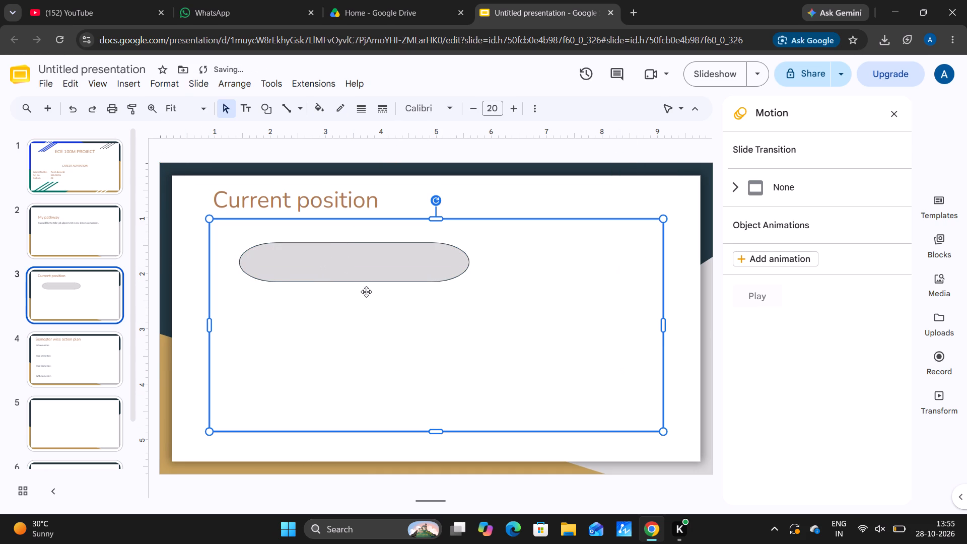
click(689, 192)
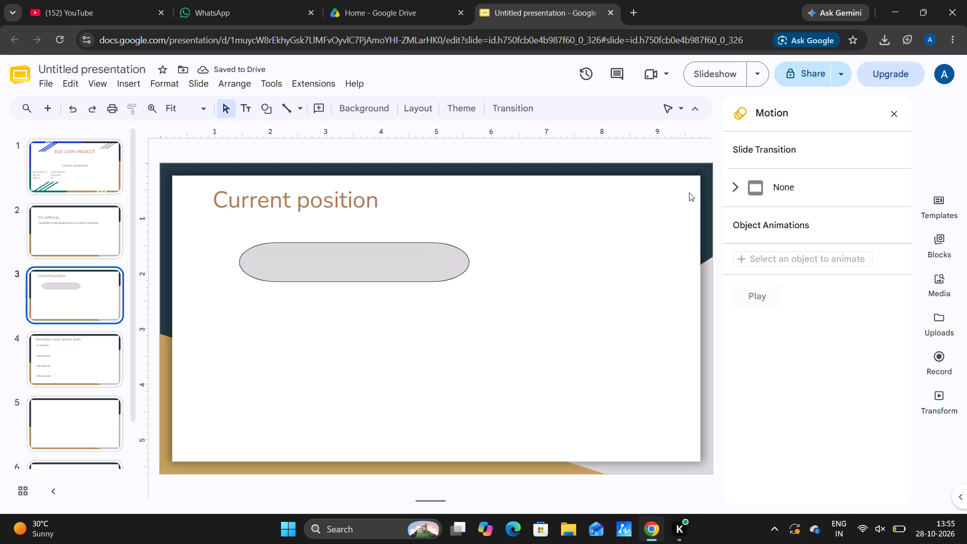
Enter the text "Ist year B.tech" inside the grey terminator shape.
click(371, 261)
click(342, 262)
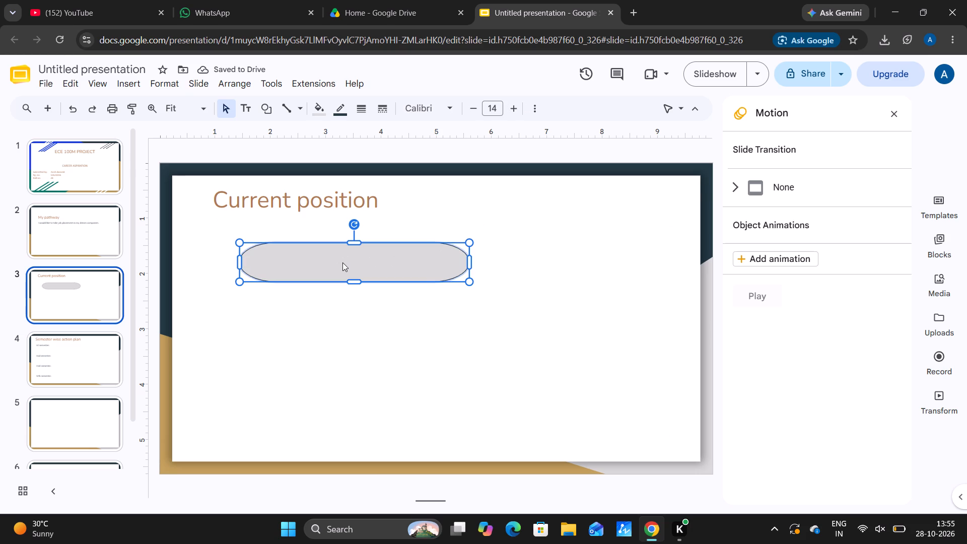
click(342, 262)
key(space)
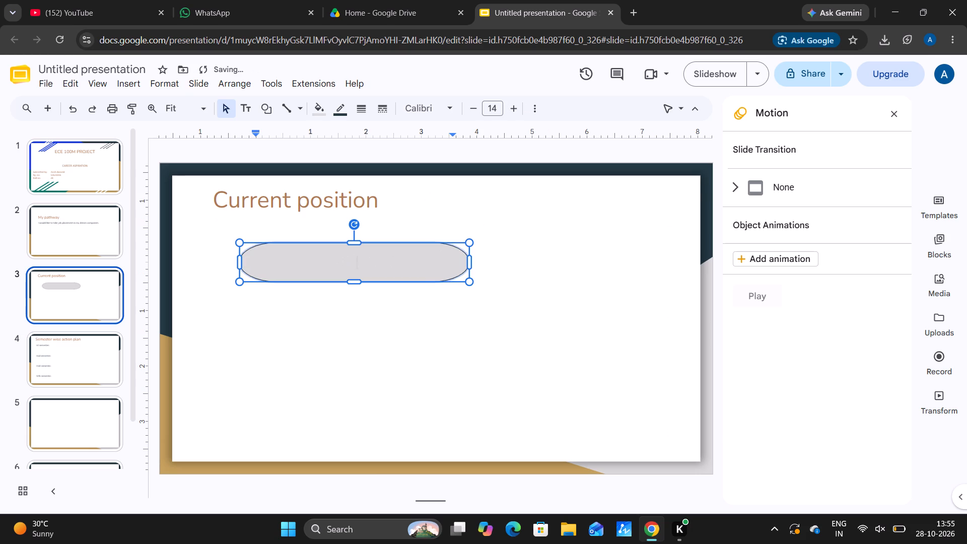
key(BackSpace)
key(BackSpace)
text(is)
key(BackSpace)
key(BackSpace)
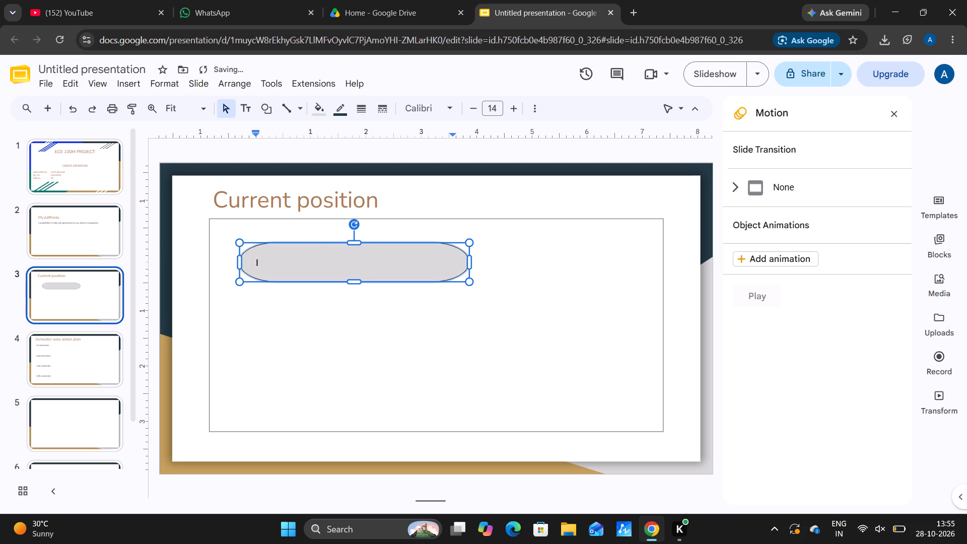
text(st)
key(space)
text(sem)
key(BackSpace)
key(BackSpace)
key(BackSpace)
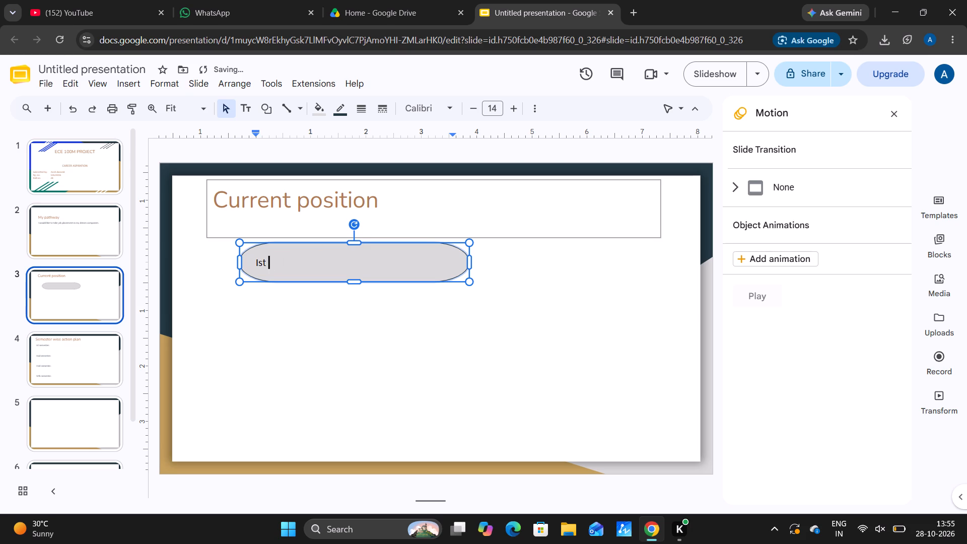
text(year)
key(space)
text(.t)
key(e)
key(c)
text(h)
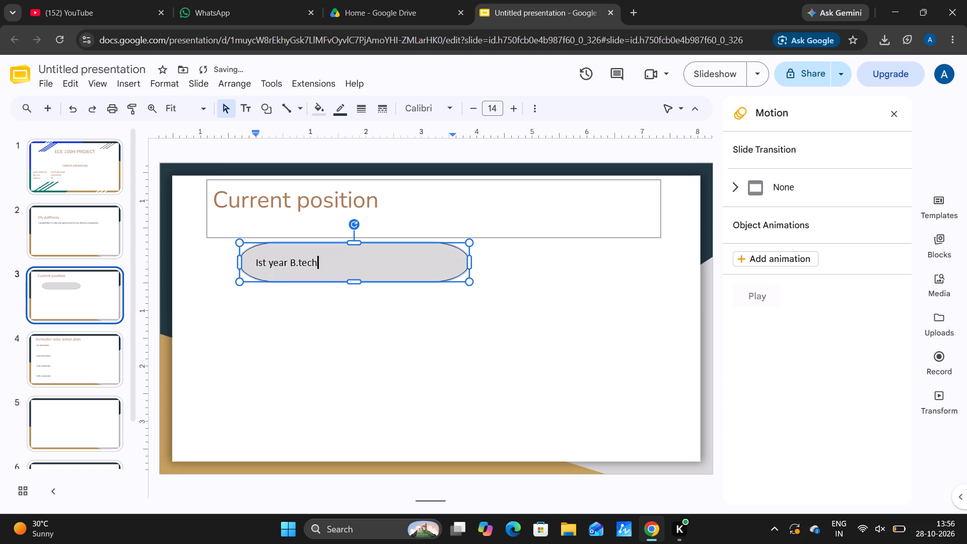
key(space)
key(BackSpace)
Extend the text in the grey terminator shape with "(EEE) student." so it reads "Ist year B.tech(EEE) student.".
key(shift+parenleft)
text(EEE)
text())
key(space)
text(STUDENT)
key(BackSpace)
key(BackSpace)
key(BackSpace)
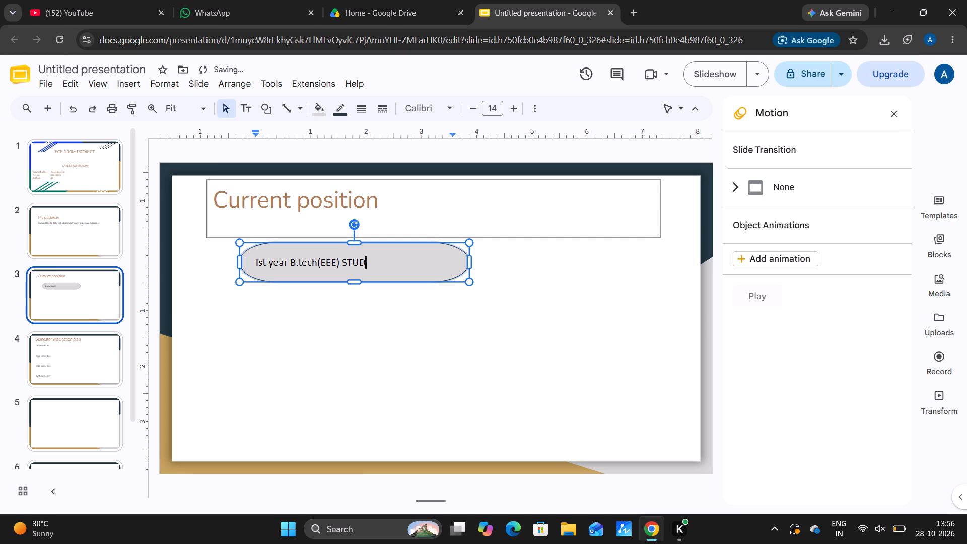
key(BackSpace)
key(BackSpace)
key(BackSpace)
key(BackSpace)
text(studen)
text(t.)
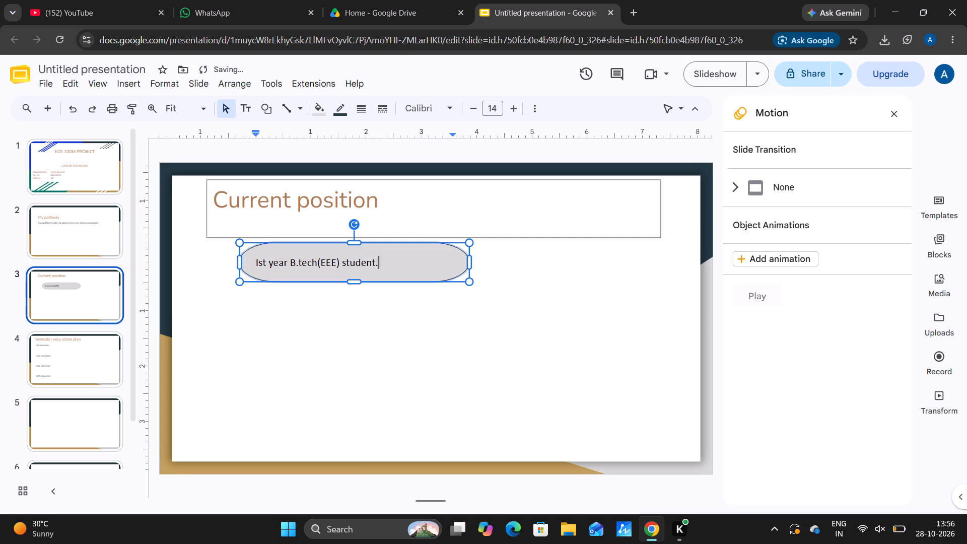
Stretch the top edge of slide 3's empty body text box upward by about 0.25 in, into the title area.
click(519, 318)
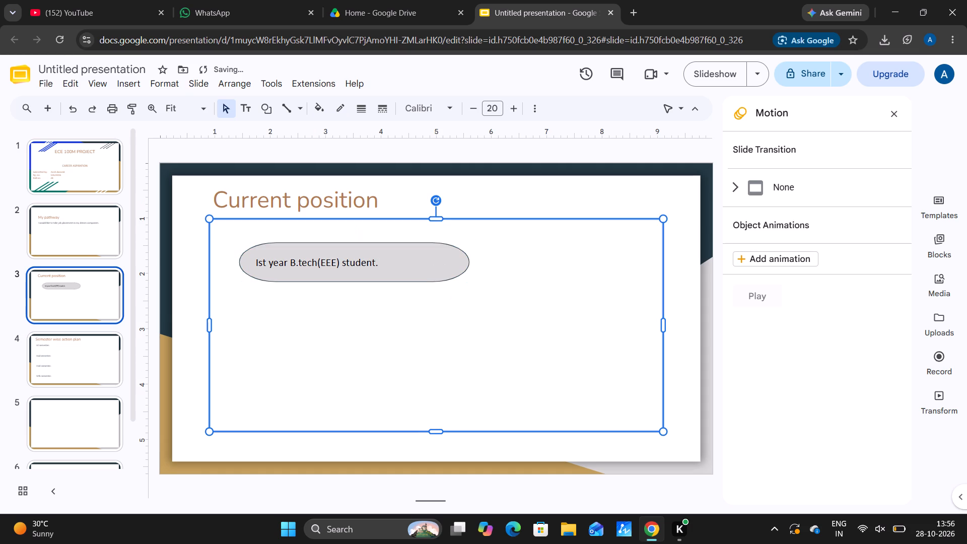
click(411, 333)
click(520, 200)
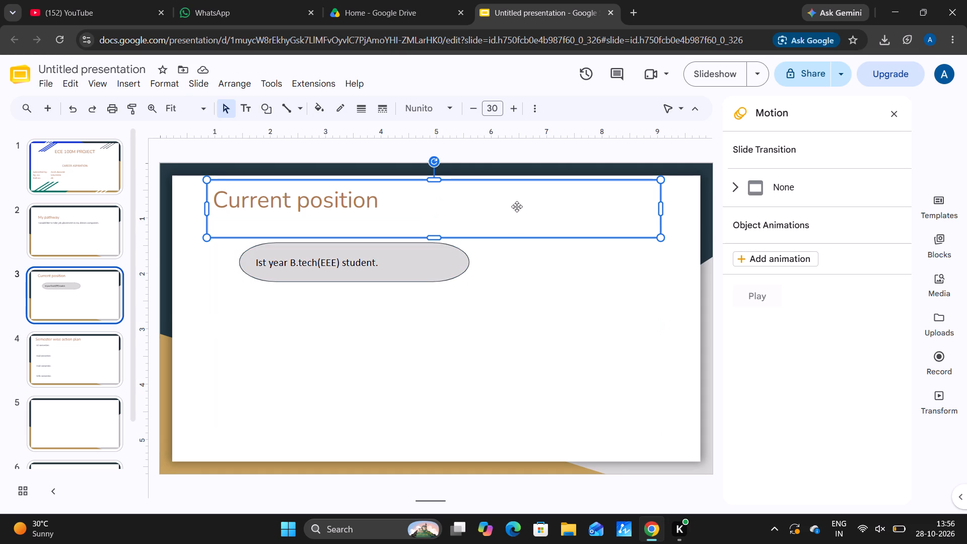
click(514, 220)
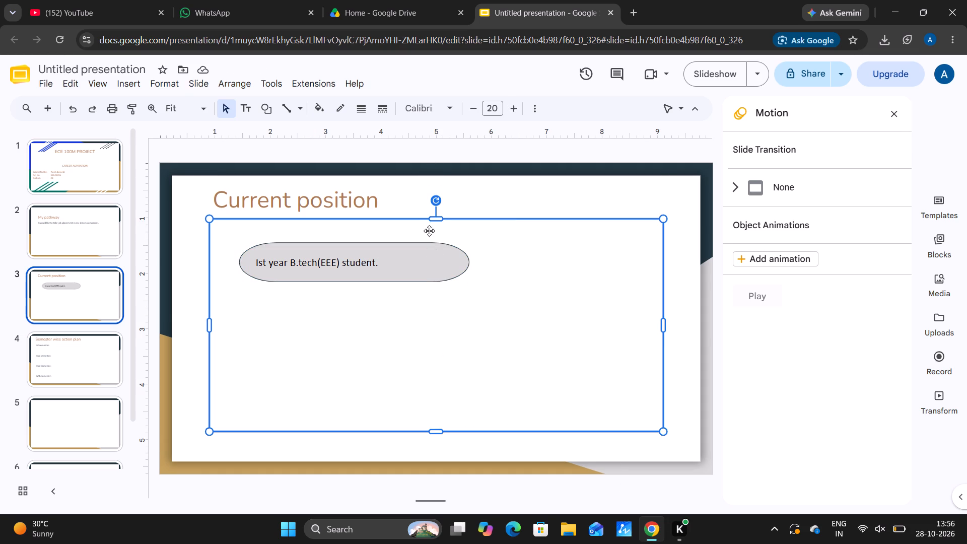
drag(436, 218, 437, 203)
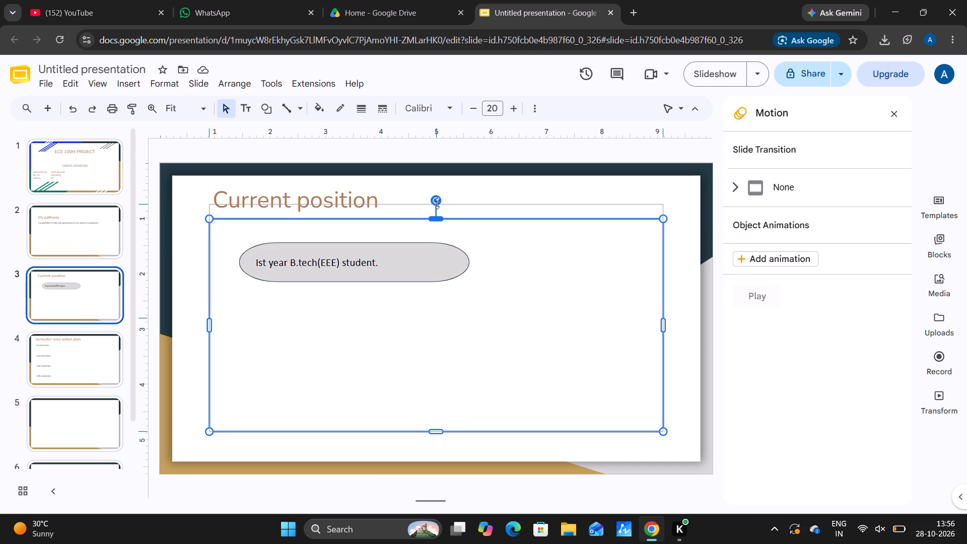
drag(437, 203, 438, 204)
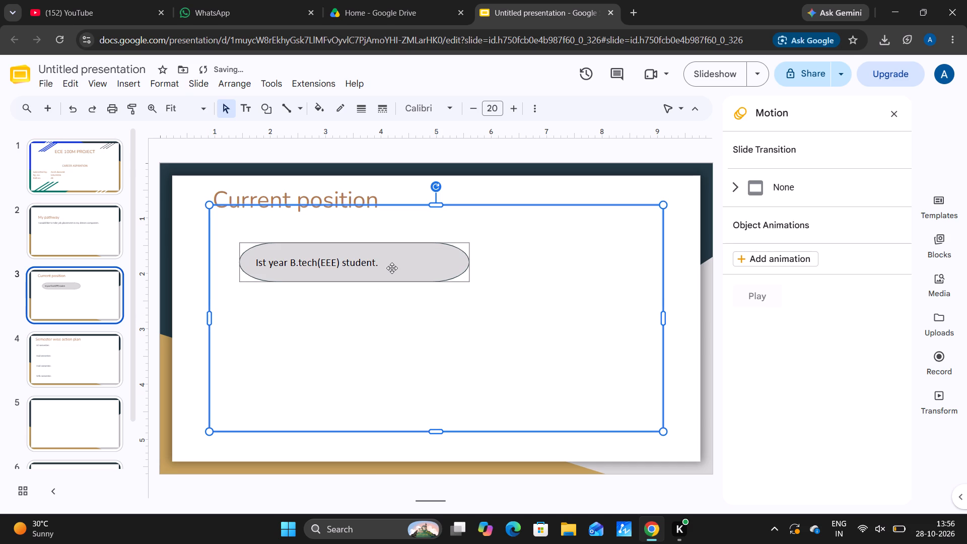
Move the terminator shape up and left, aligning its left edge with the body text box below the "Current position" title.
click(392, 268)
drag(384, 242, 354, 224)
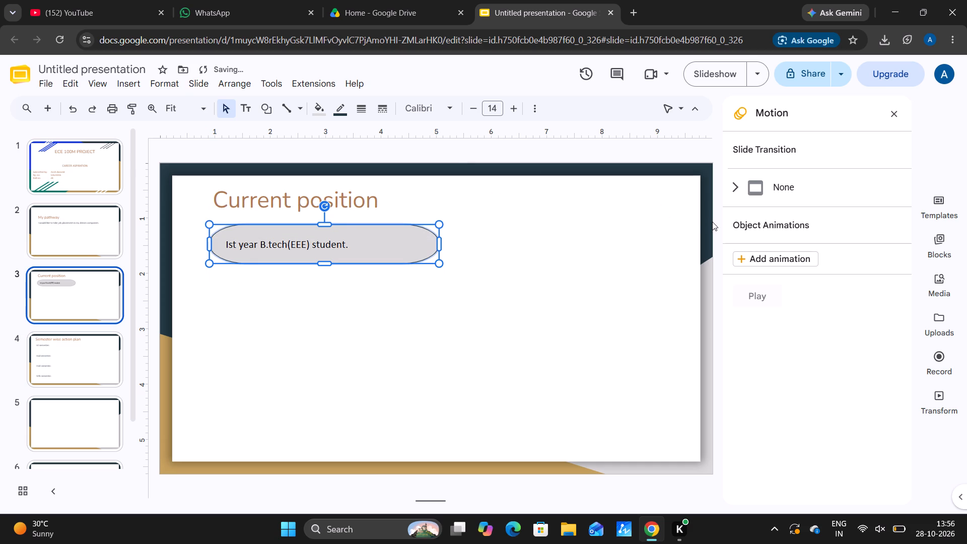
Change slide 3's background to the solid teal green theme colour.
click(698, 223)
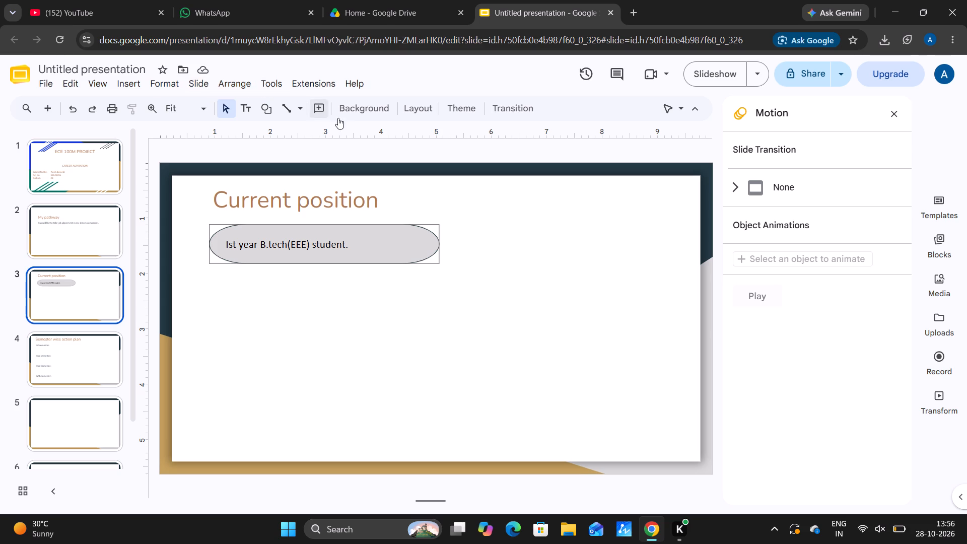
click(353, 110)
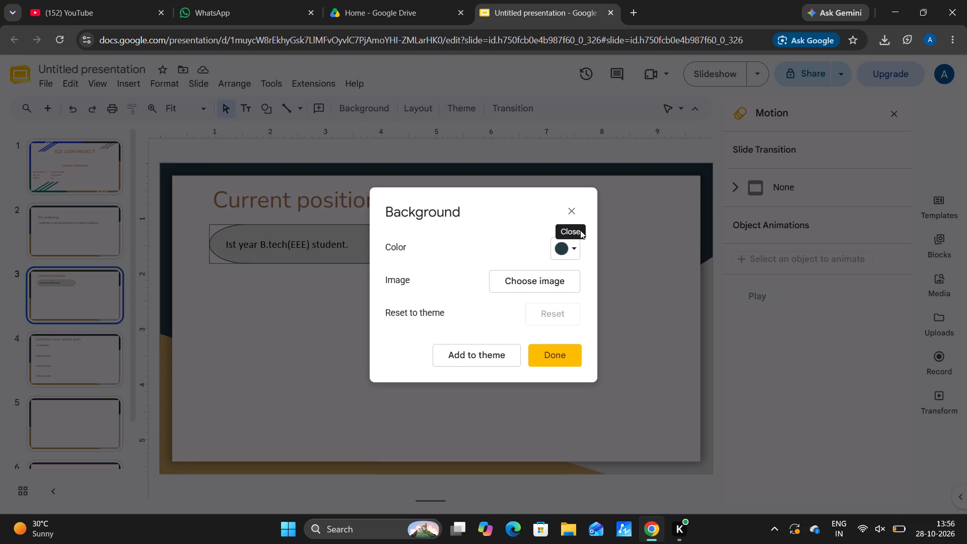
click(572, 248)
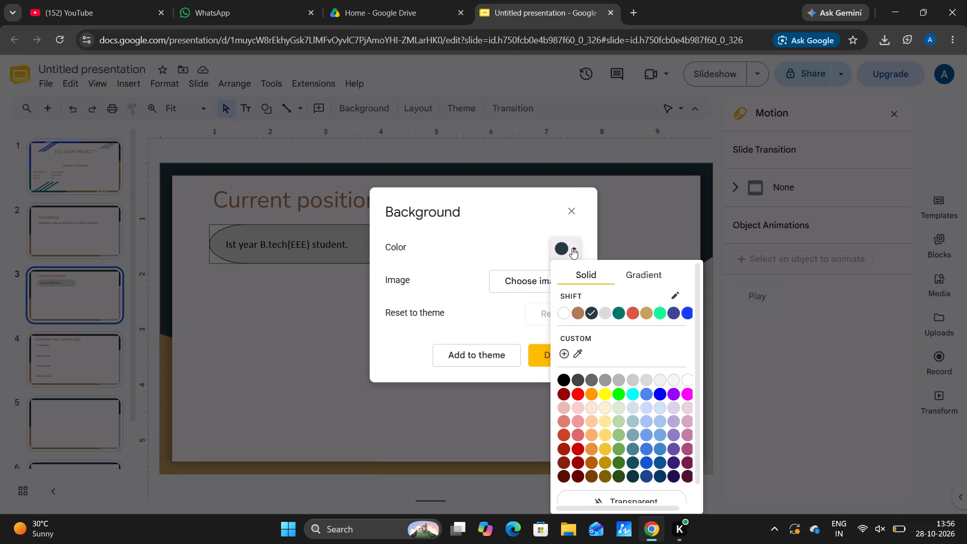
click(616, 309)
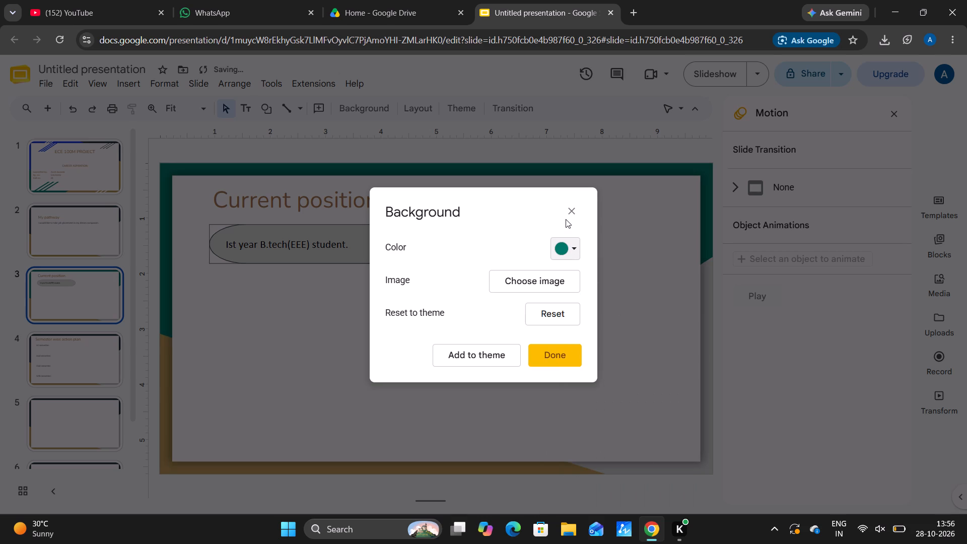
click(576, 208)
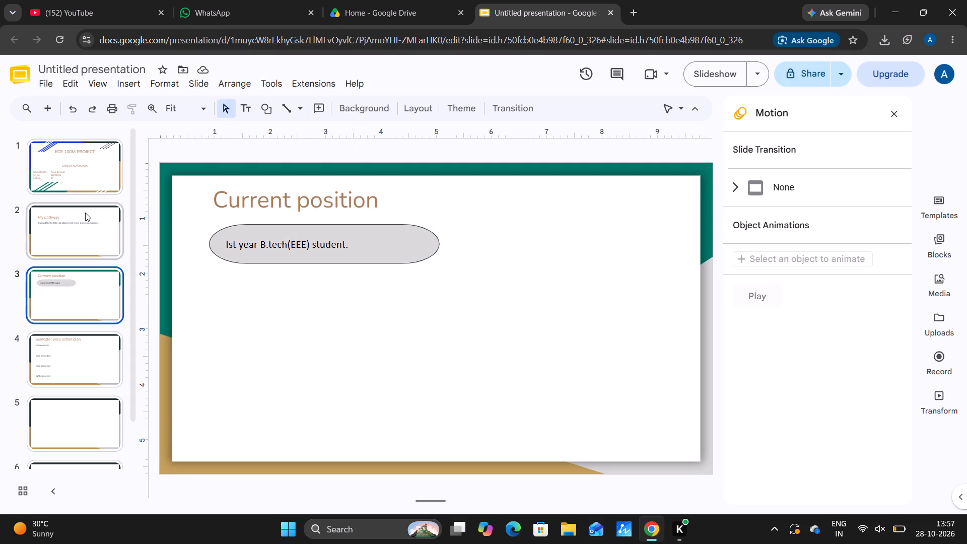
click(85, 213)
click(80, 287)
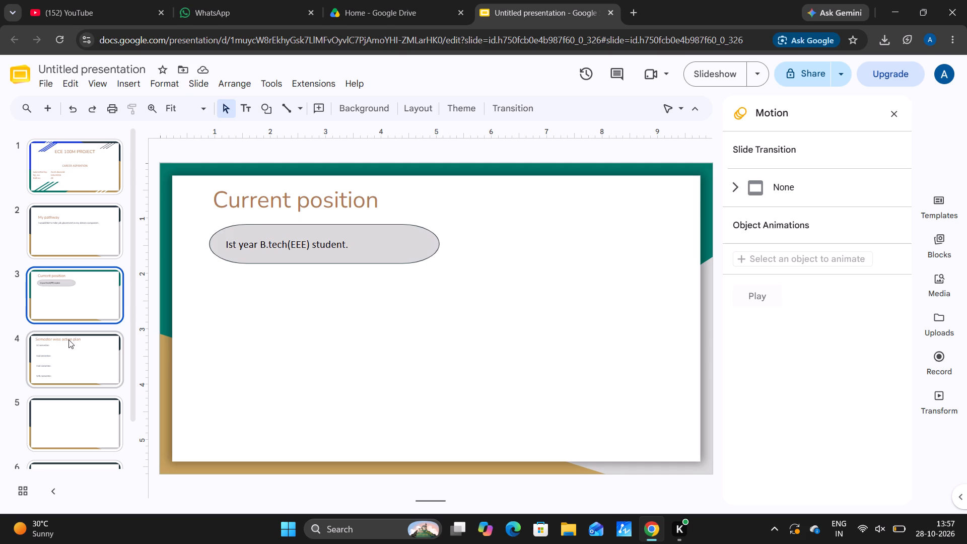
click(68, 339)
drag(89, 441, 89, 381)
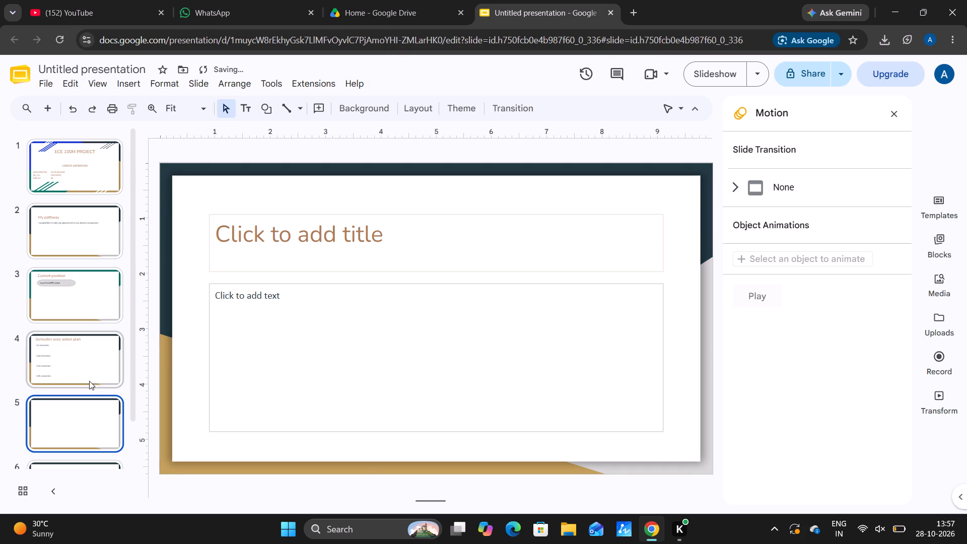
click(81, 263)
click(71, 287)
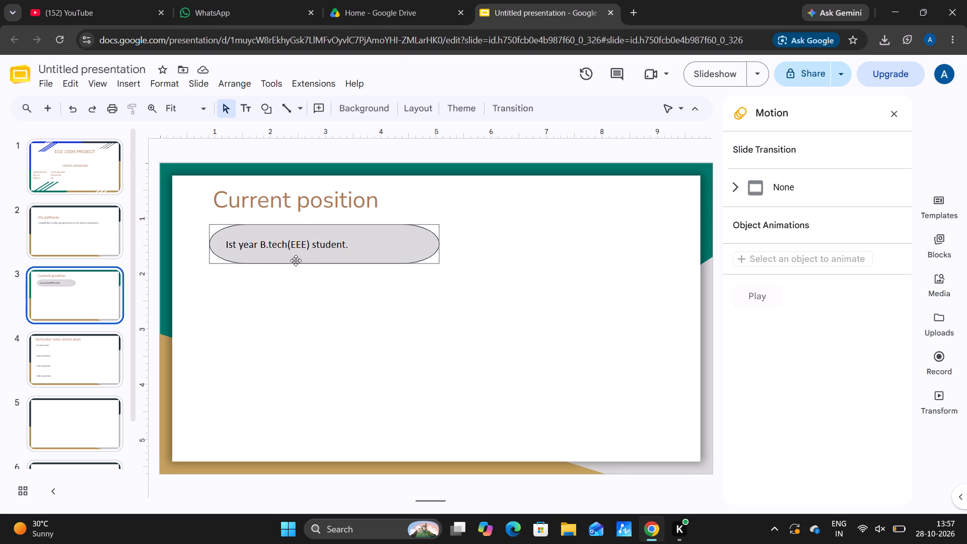
Add a second line reading "With foundational knowledge in basic science" below the student text in slide 3's terminator shape.
click(349, 245)
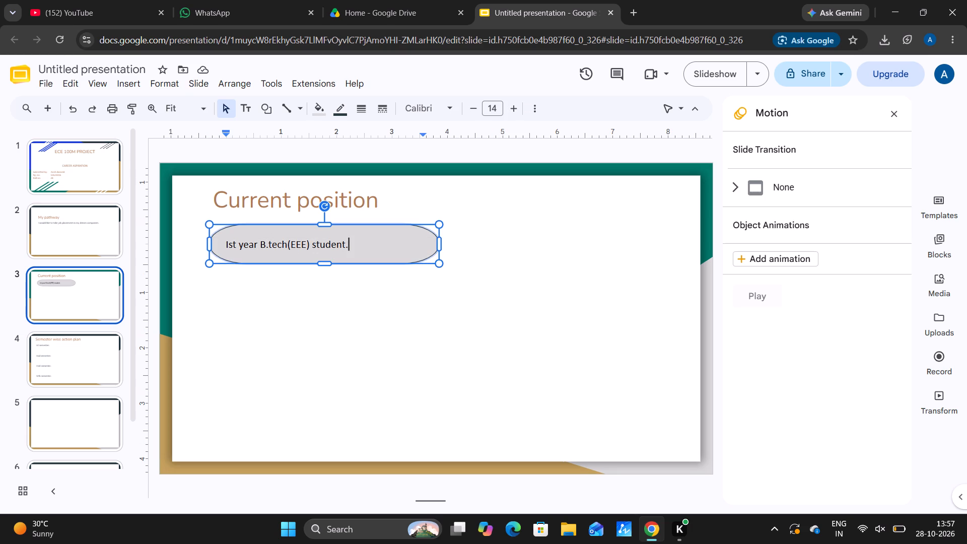
key(Return)
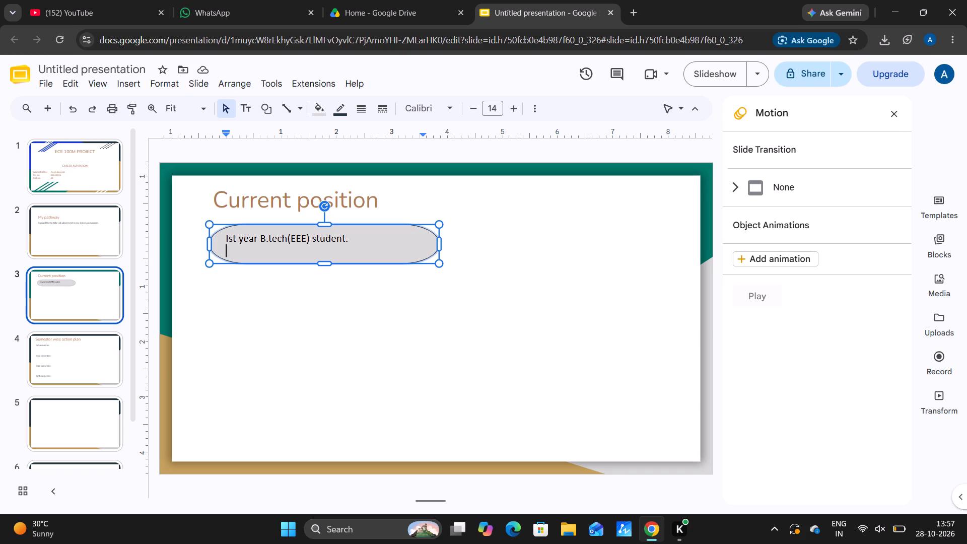
text(with)
key(space)
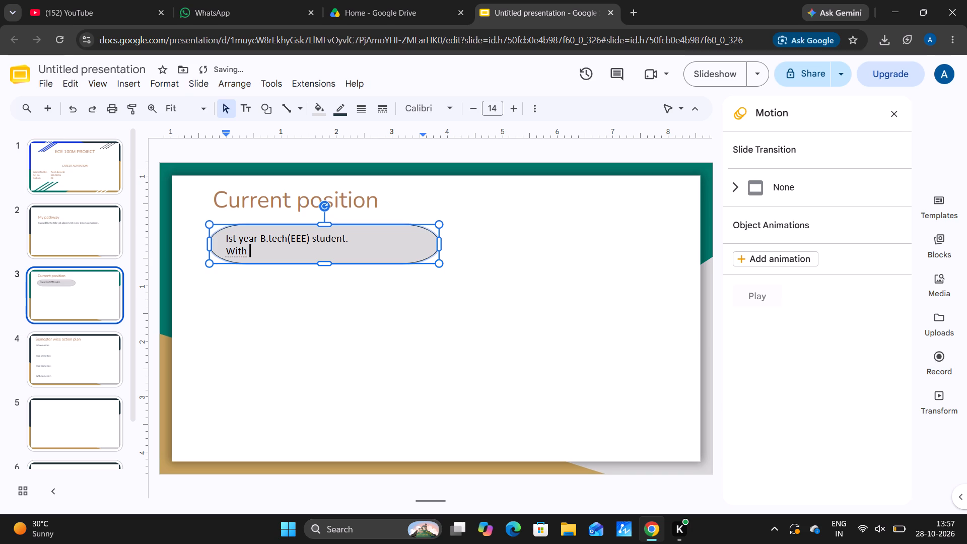
key(f)
text(oundational)
key(space)
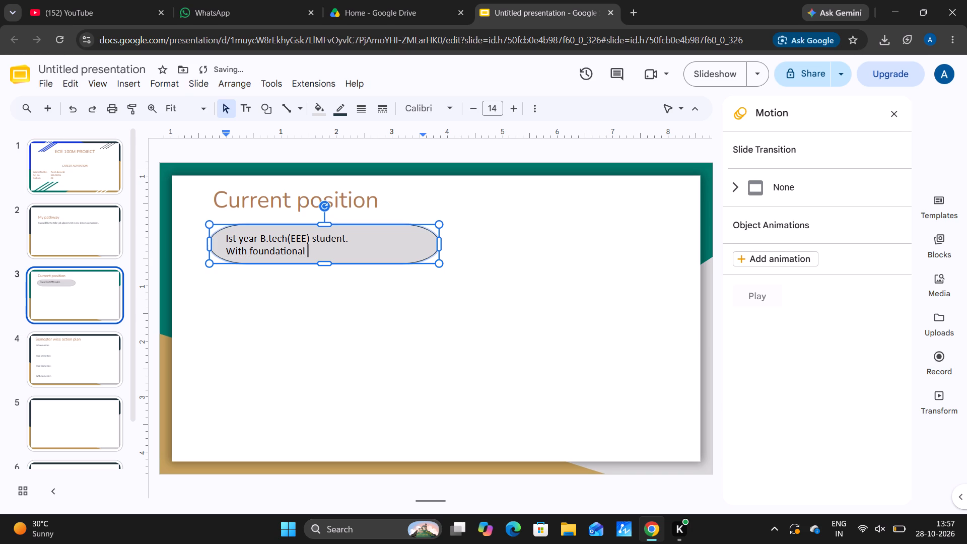
text(knowled)
text(ge)
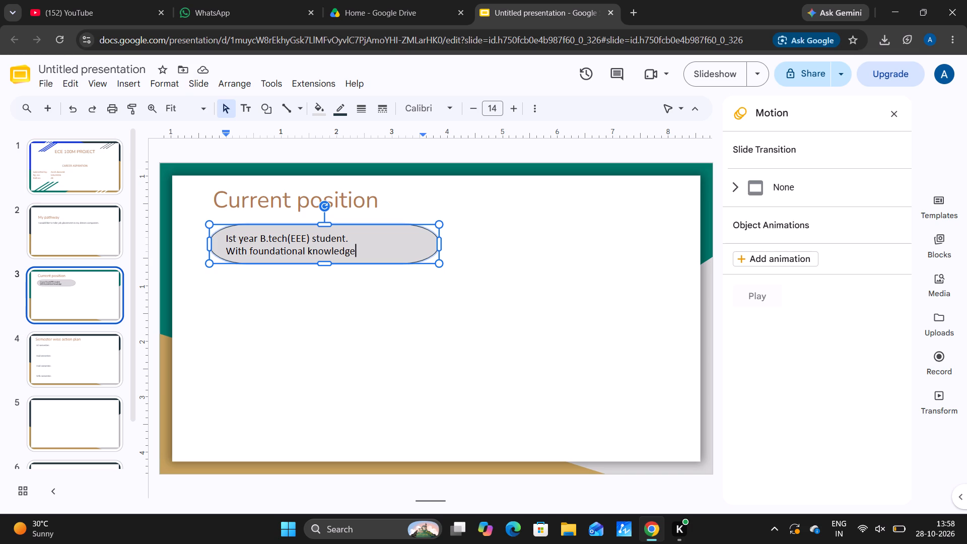
key(space)
text(in basic science)
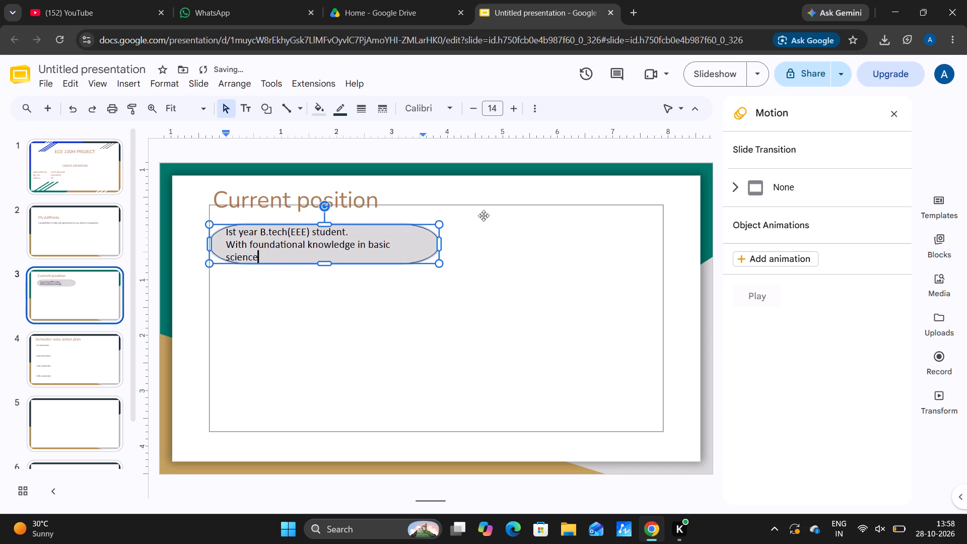
Enlarge the terminator shape to about 6.6 in wide and 0.8 in tall, extending its right and top edges.
drag(439, 244, 575, 230)
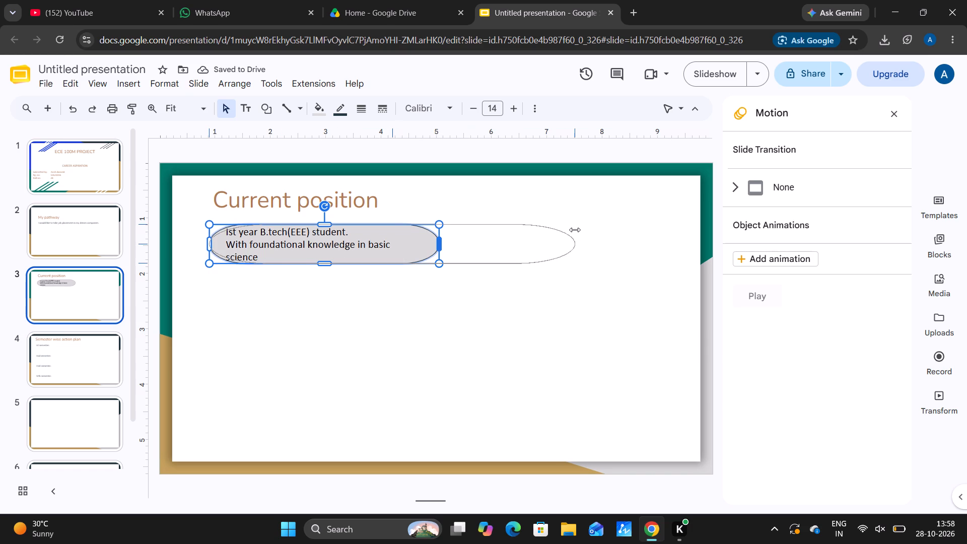
drag(575, 230, 574, 230)
click(446, 253)
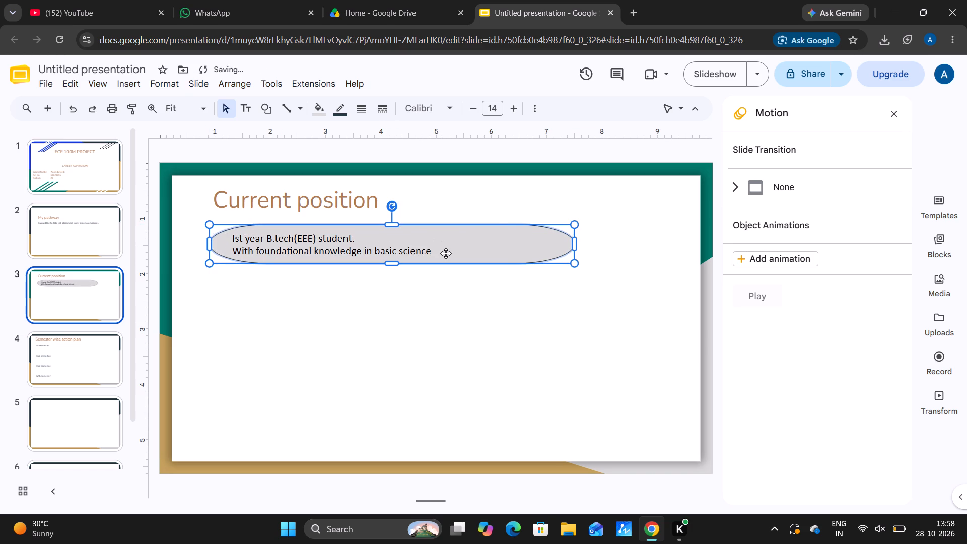
drag(393, 226, 393, 218)
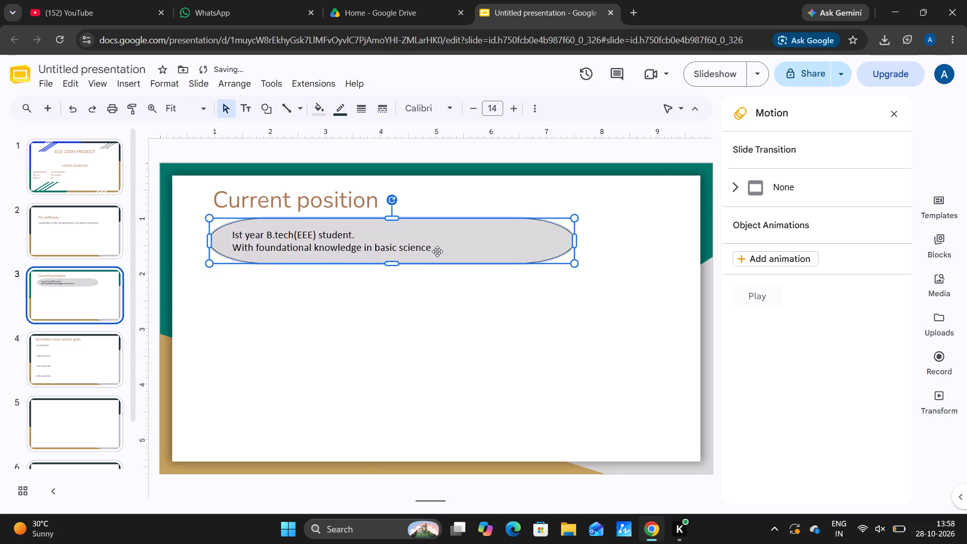
Increase the font size of both text lines in slide 3's terminator shape to 15.
click(437, 251)
click(233, 237)
click(232, 237)
drag(232, 237, 393, 257)
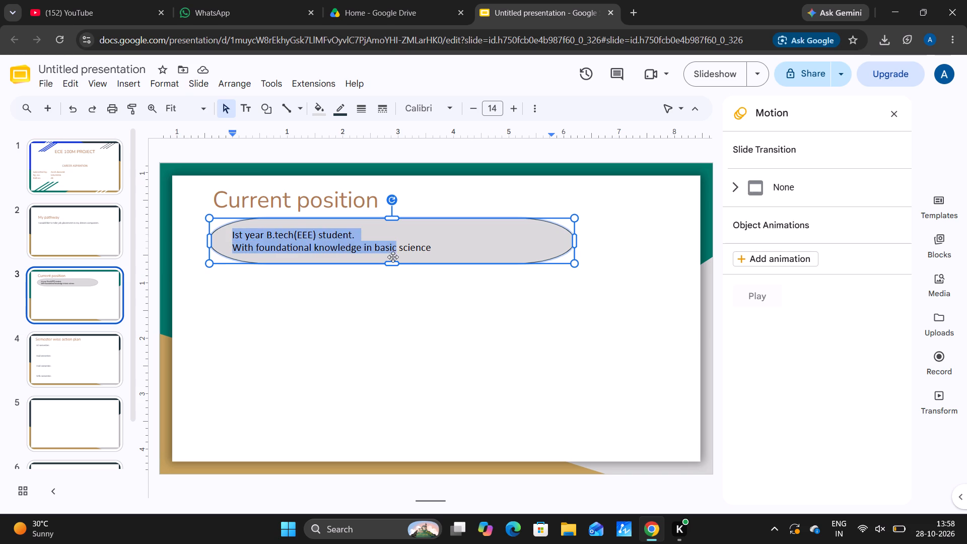
drag(393, 257, 424, 252)
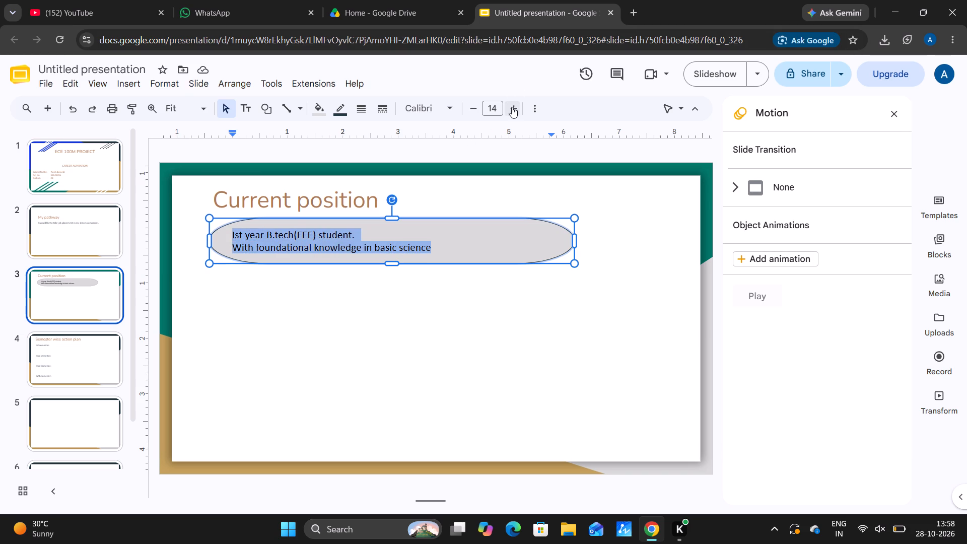
click(512, 108)
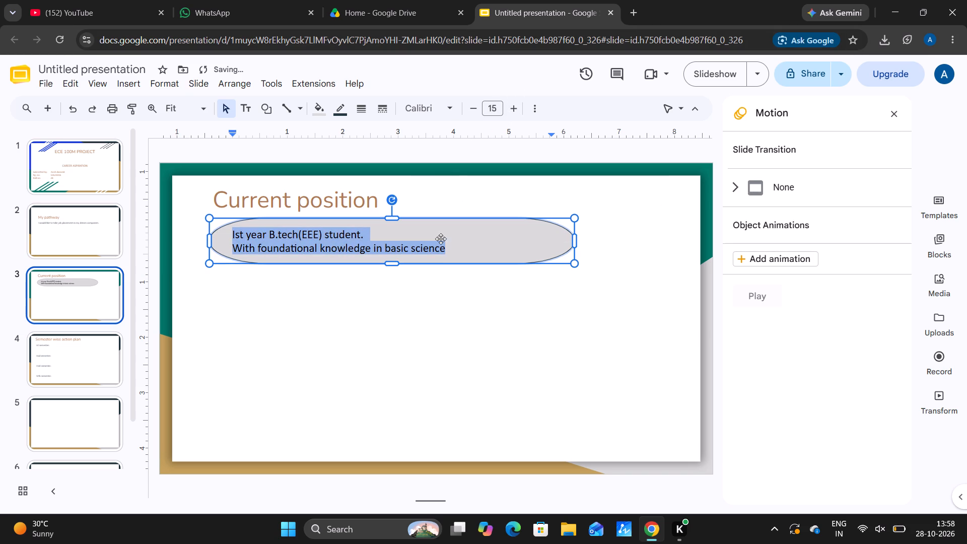
click(449, 247)
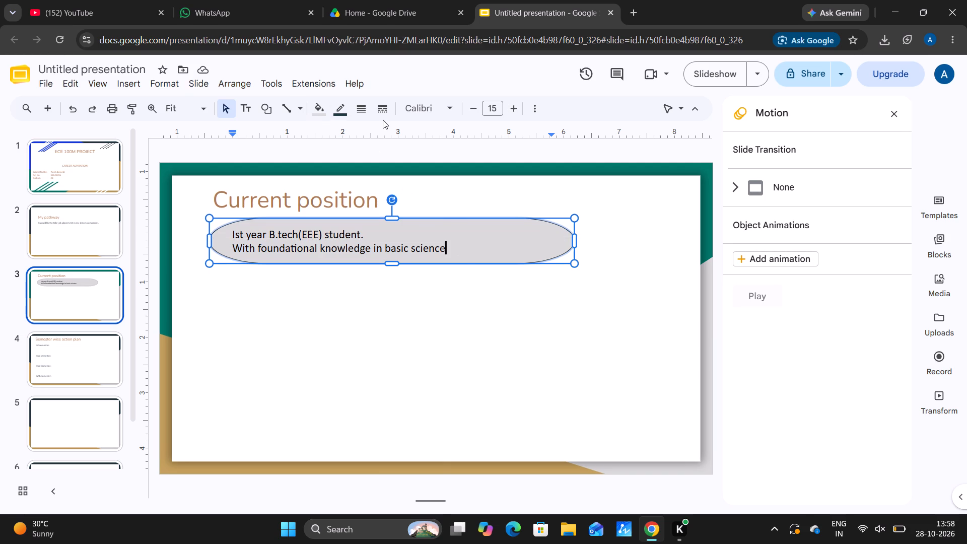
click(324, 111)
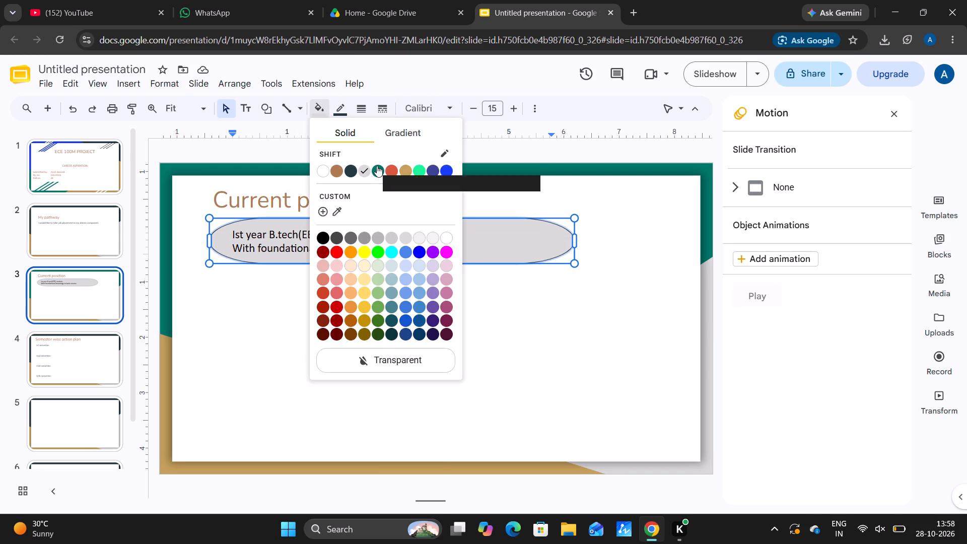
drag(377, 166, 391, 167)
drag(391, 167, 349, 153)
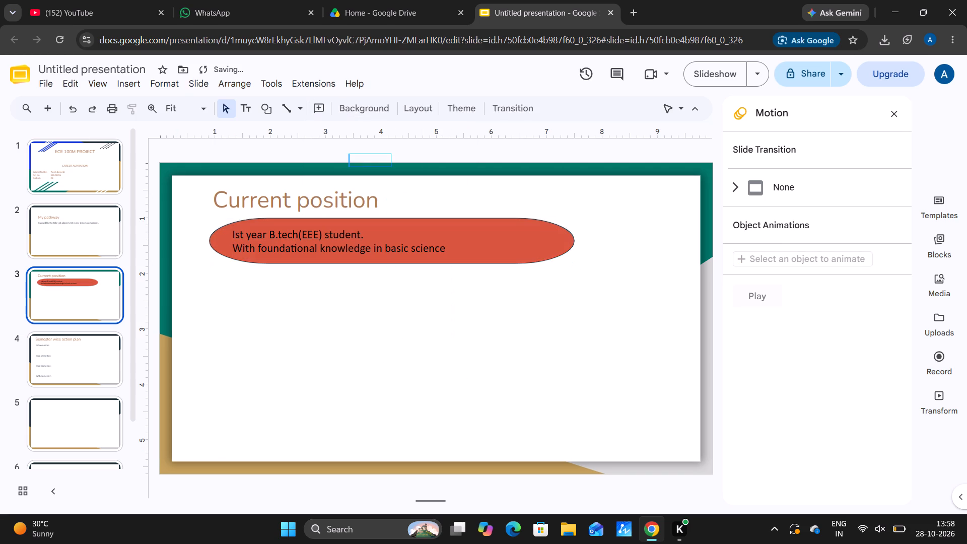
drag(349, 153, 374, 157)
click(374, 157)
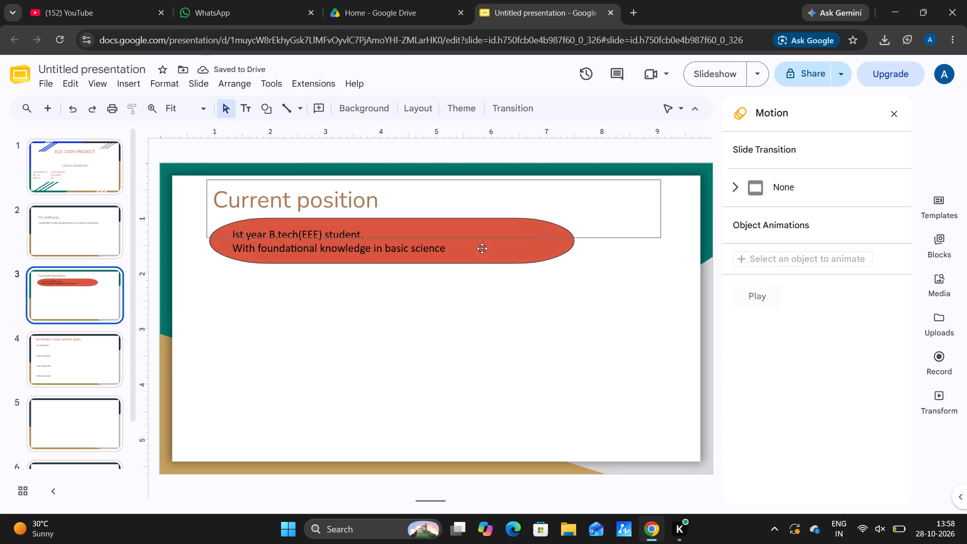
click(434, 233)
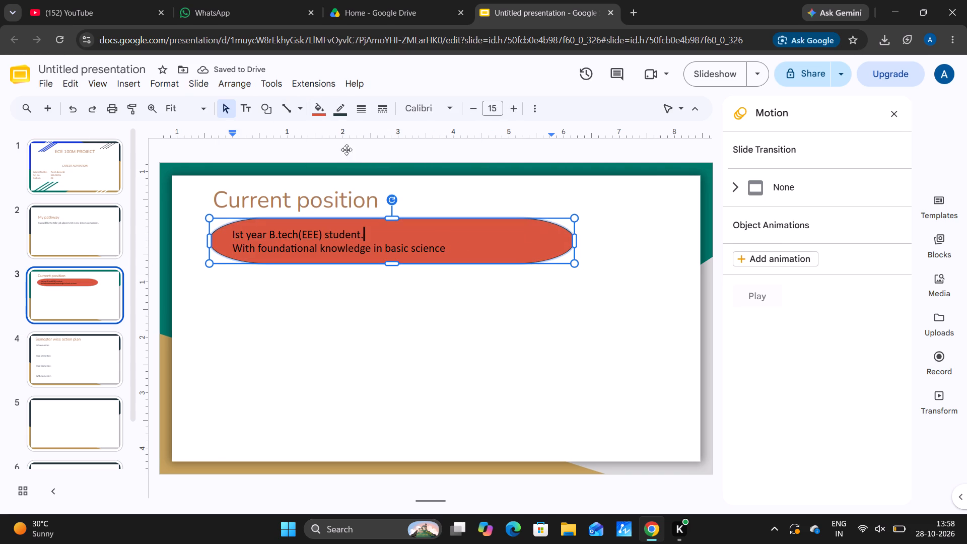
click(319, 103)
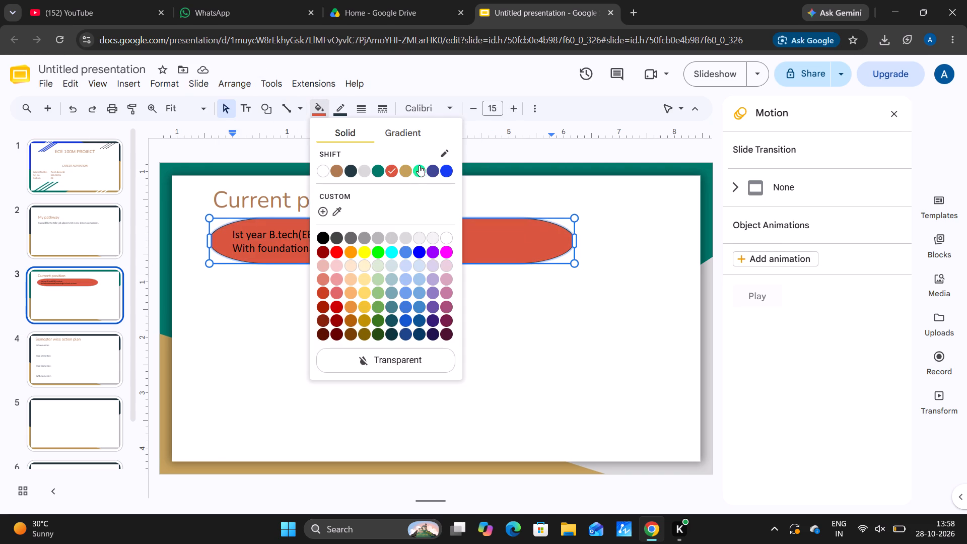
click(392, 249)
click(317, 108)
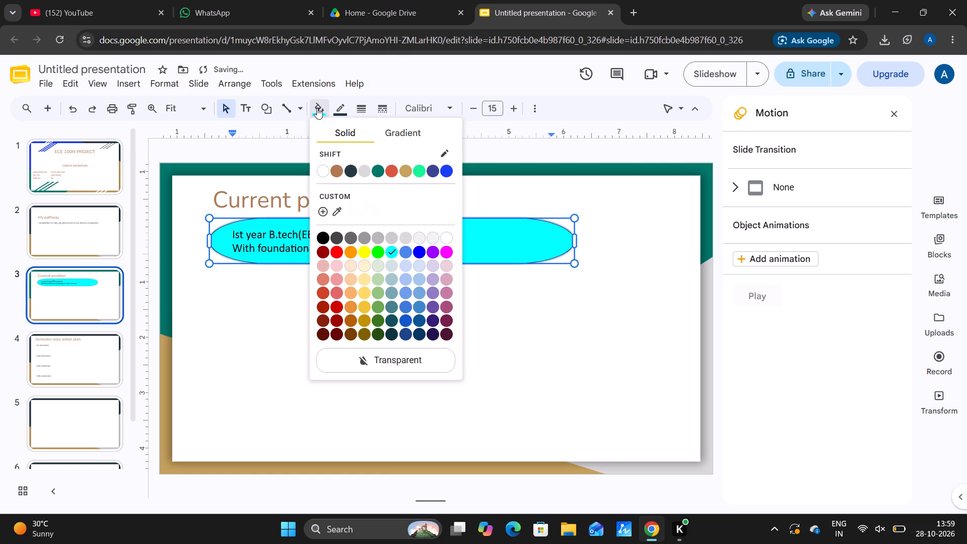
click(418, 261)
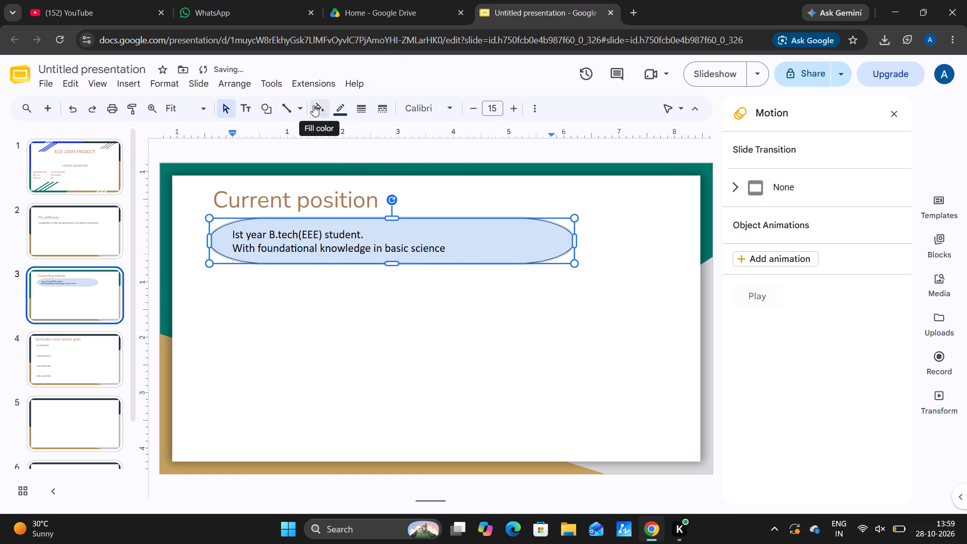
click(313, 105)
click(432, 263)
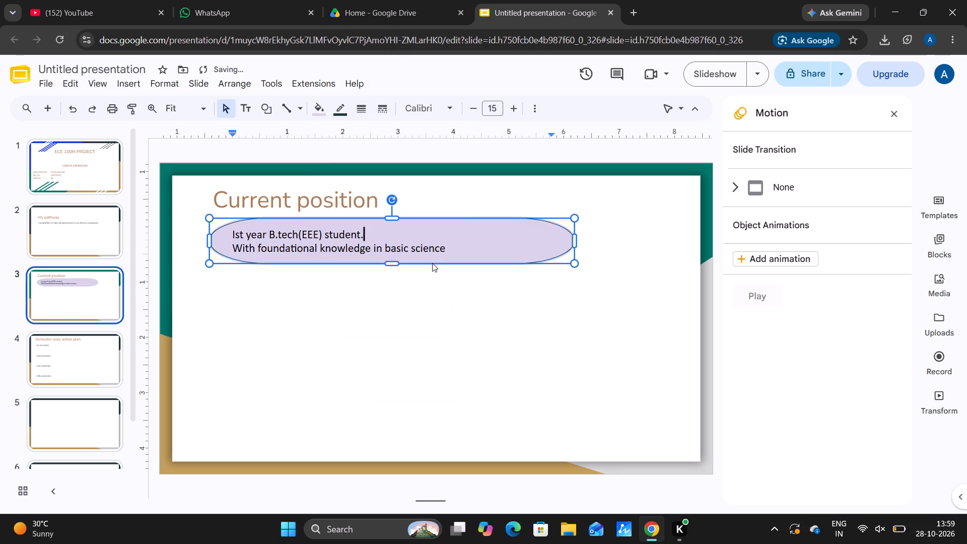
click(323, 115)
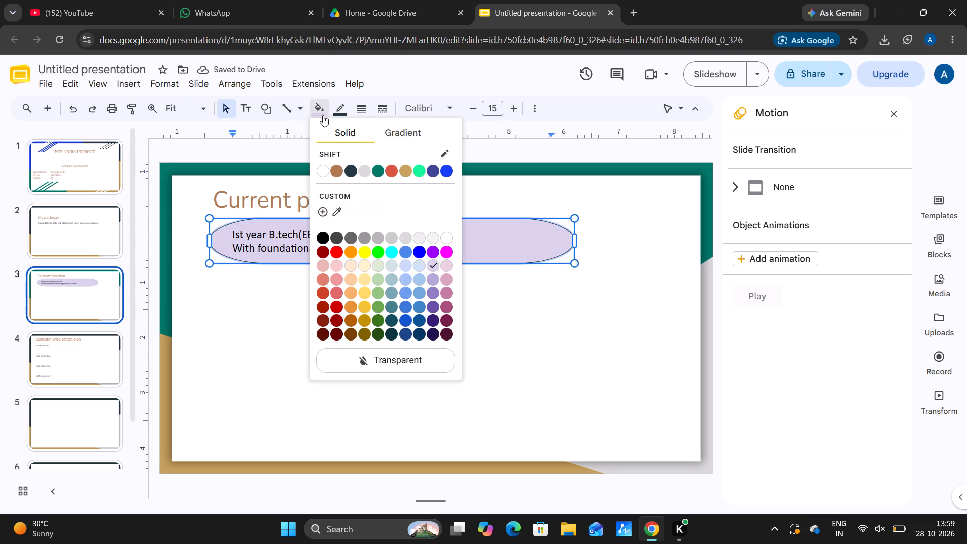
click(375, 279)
Fill the terminator shape under the "Current position" title with the pale pink (light magenta) colour.
drag(318, 115, 444, 262)
click(444, 262)
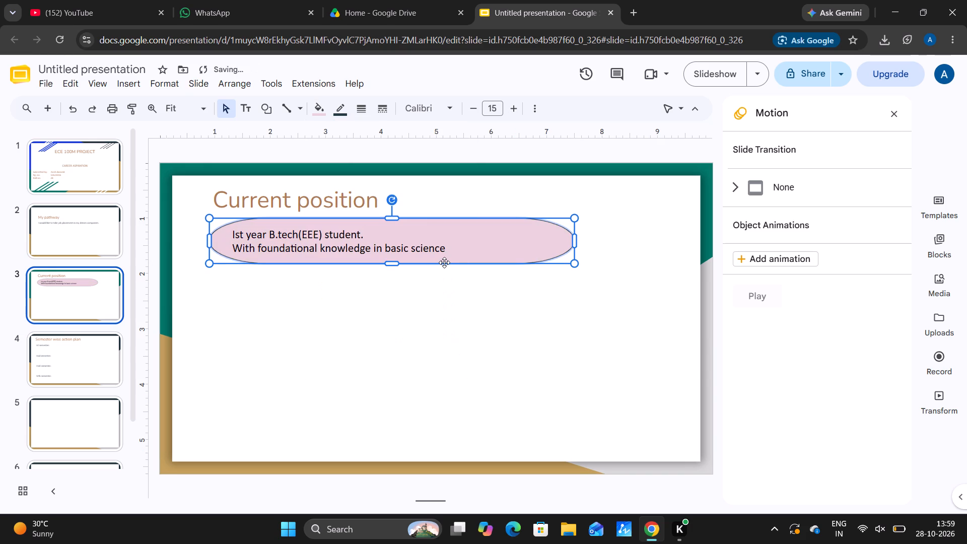
click(682, 208)
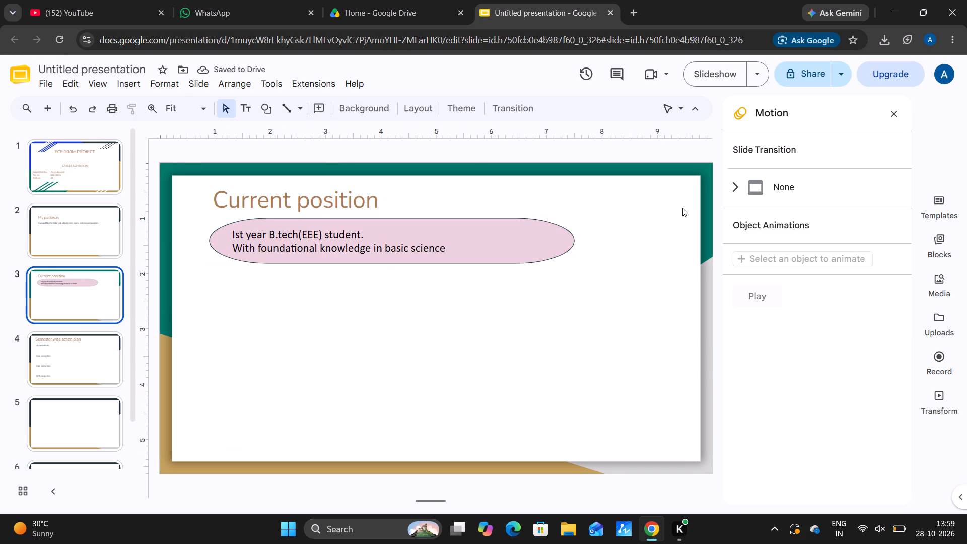
Append ",introductary mathematics" after "basic science" on the second line of the terminator shape's text.
click(477, 257)
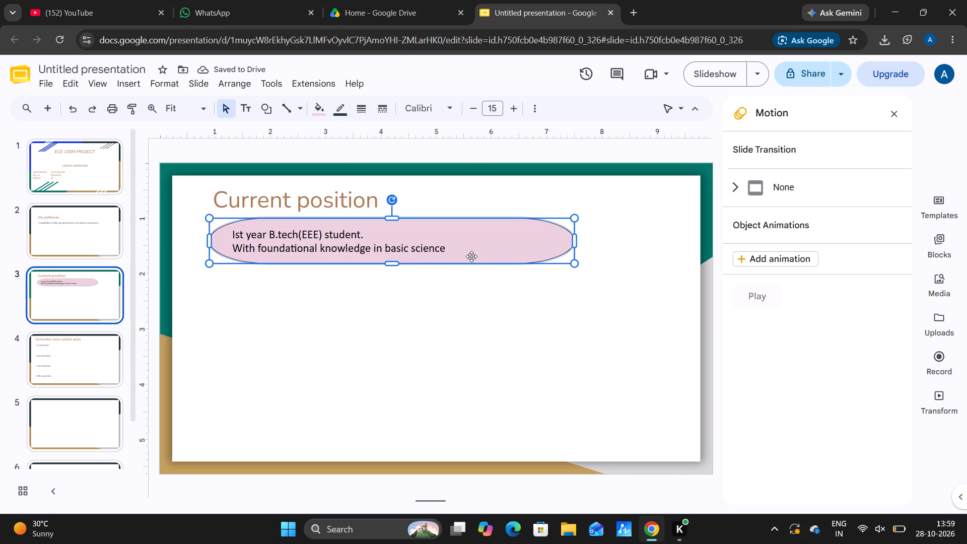
click(447, 246)
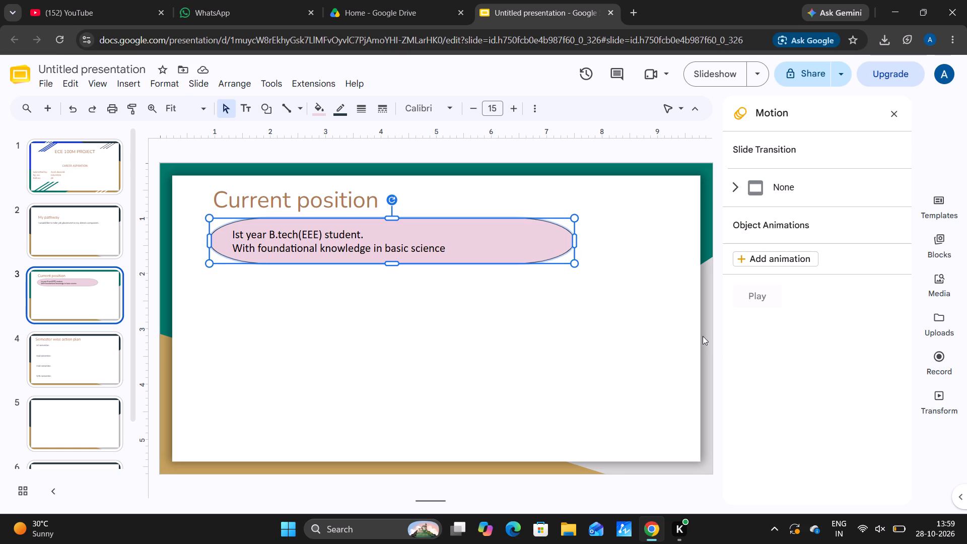
click(701, 335)
click(456, 249)
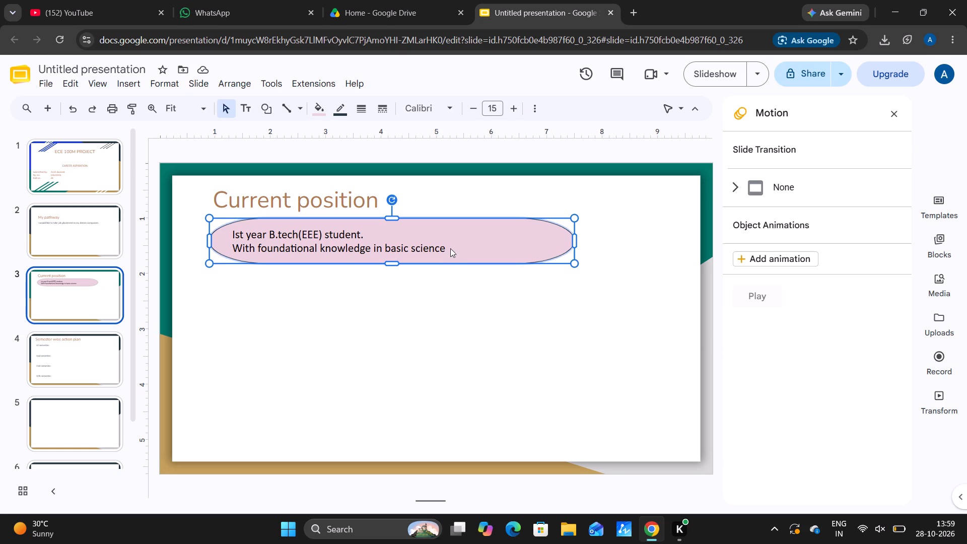
click(448, 246)
click(431, 242)
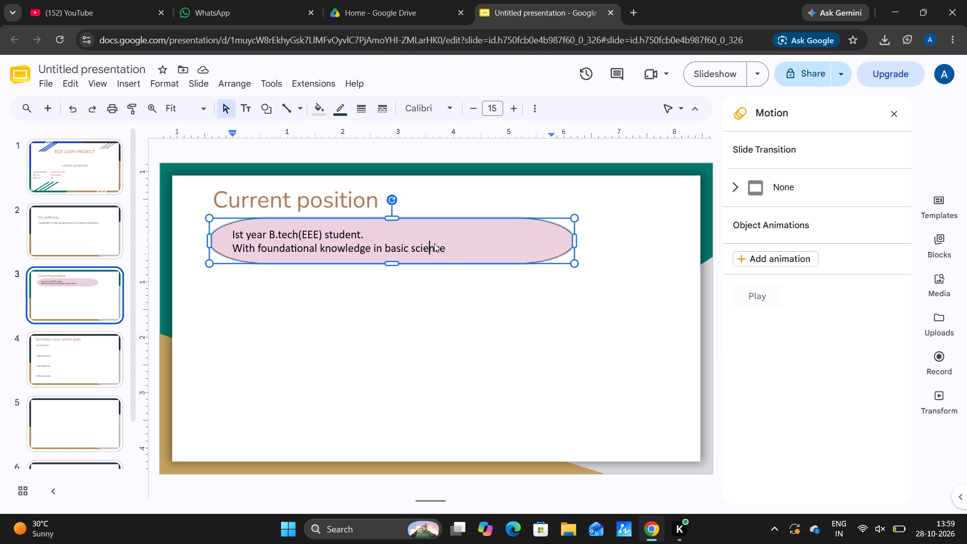
key(Right)
key(Right)
key(Right)
key(Right)
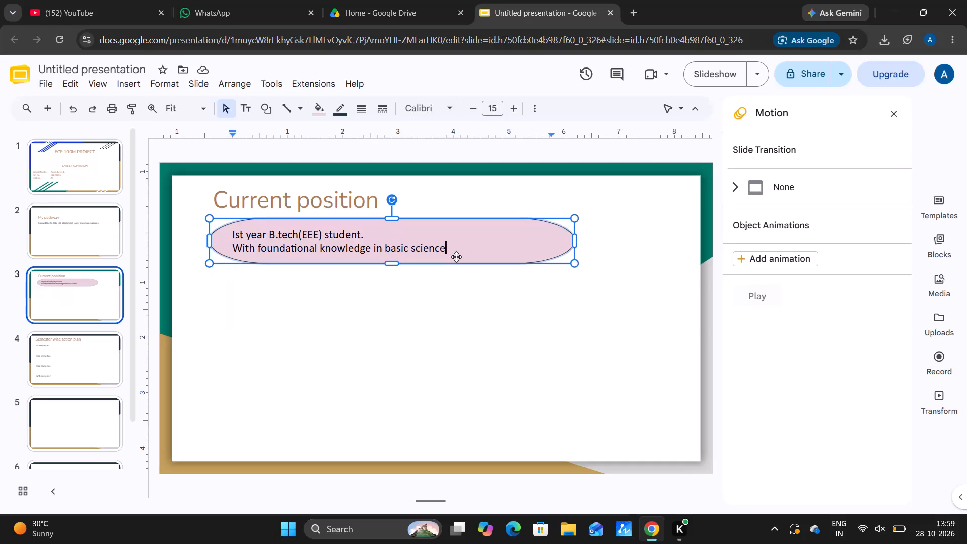
key(comma)
text(intro)
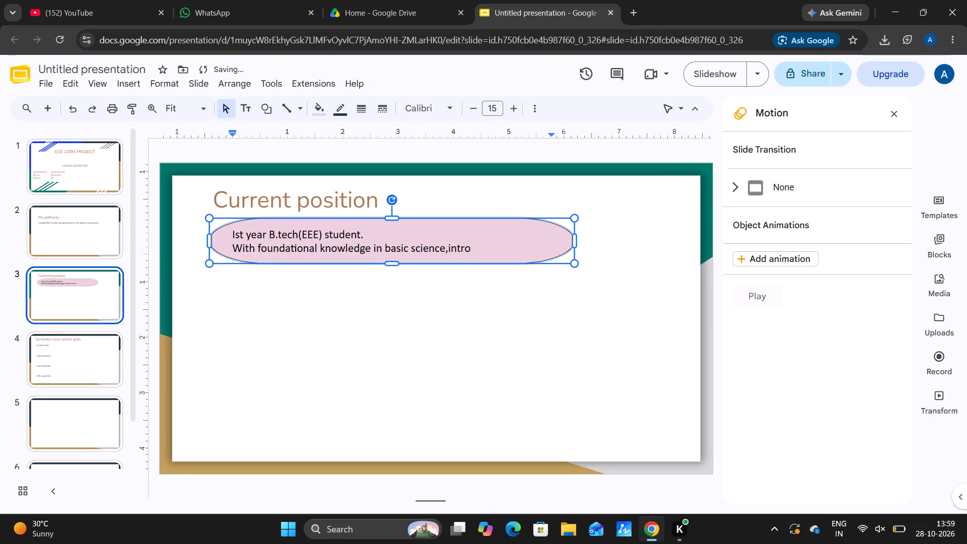
text(ductart)
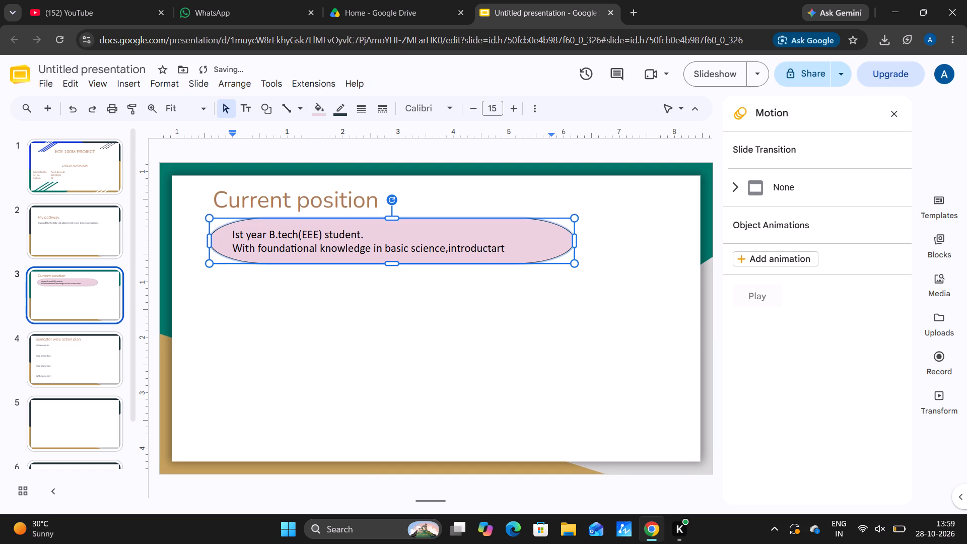
key(BackSpace)
text(y)
key(space)
text(mathematics)
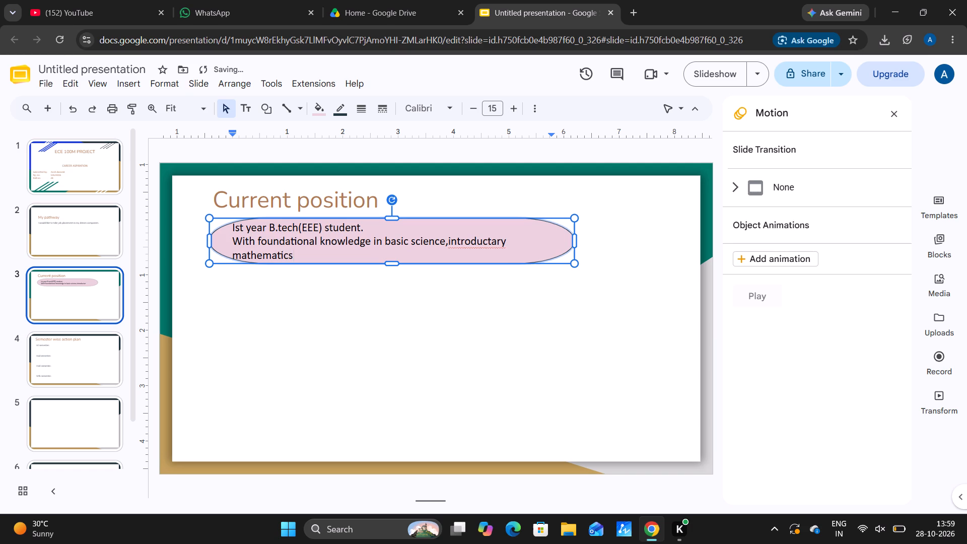
Correct the spelling of "introductary" to "introductory" in the terminator shape's text.
click(489, 244)
click(512, 242)
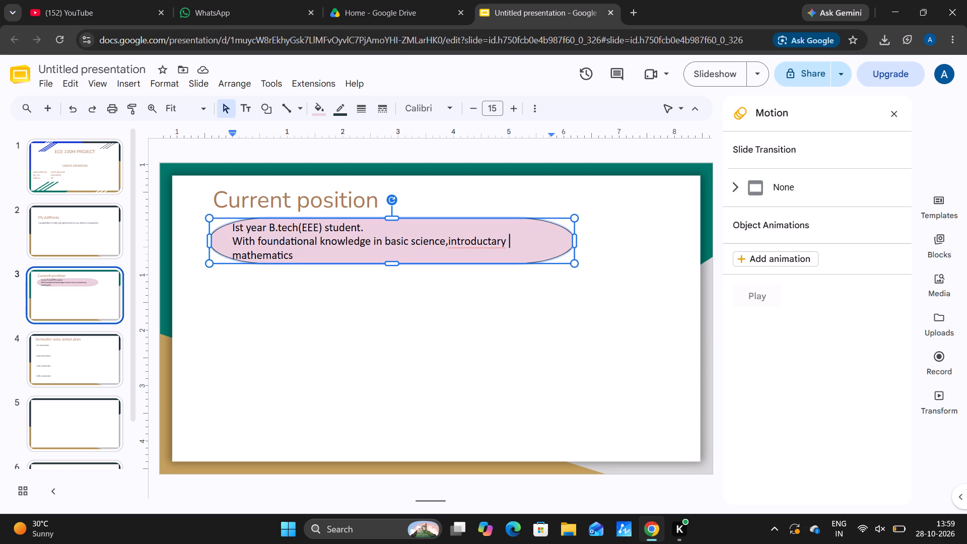
key(Left)
key(Left)
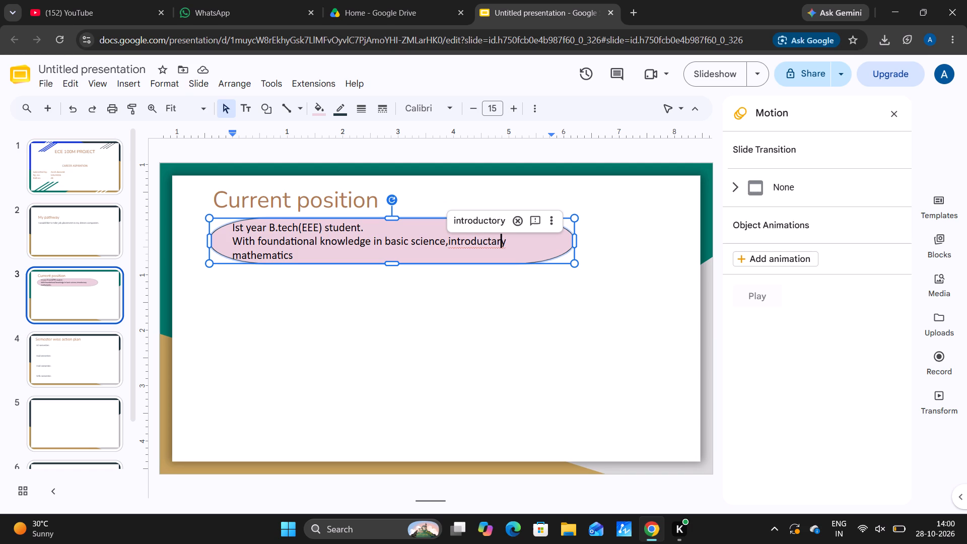
key(Left)
key(BackSpace)
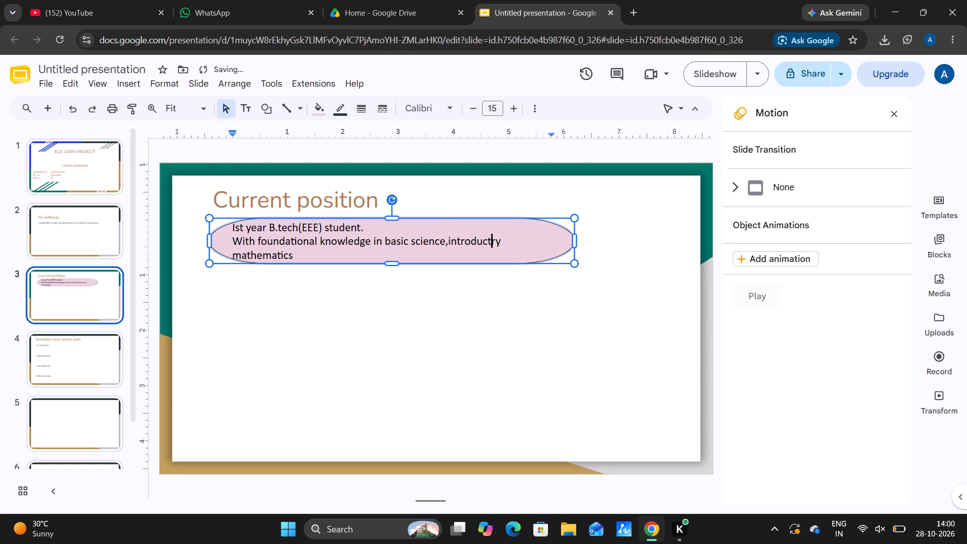
key(o)
Append ", basic python" after "mathematics" at the end of the pink terminator shape's text.
key(Right)
key(Right)
key(Right)
key(Right)
key(Right)
key(Right)
key(Right)
key(Right)
key(Right)
key(Right)
key(Right)
key(Right)
key(Right)
key(Right)
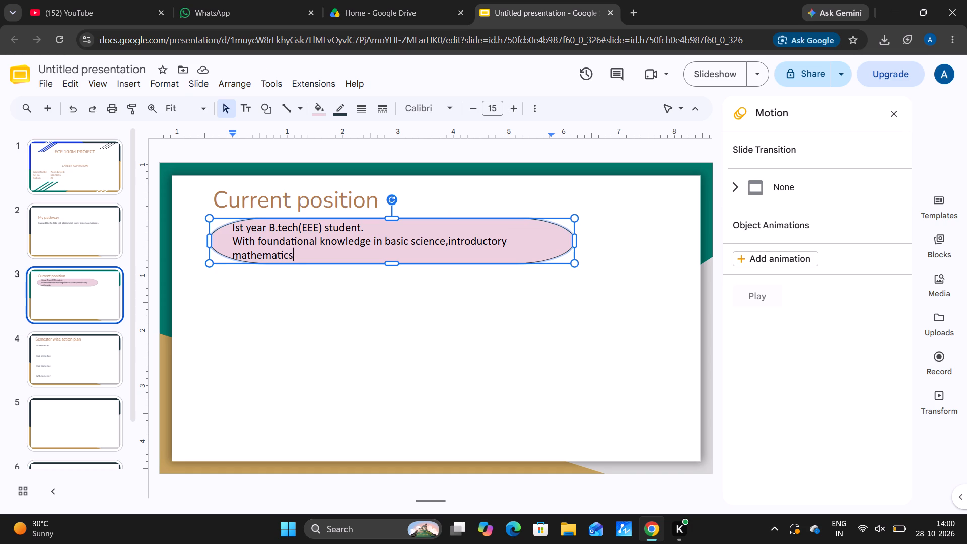
key(comma)
key(space)
text(b)
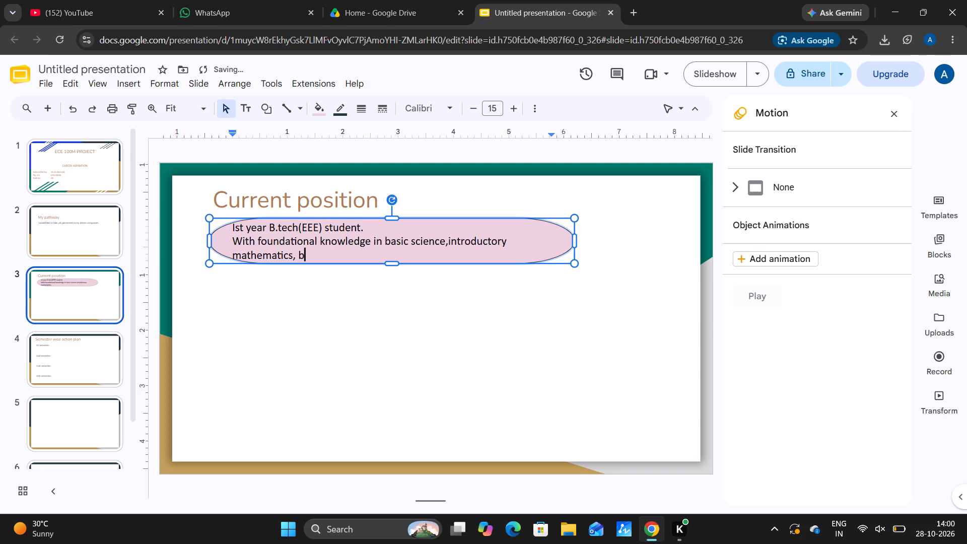
text(asic)
key(space)
key(p)
text(ython)
key(space)
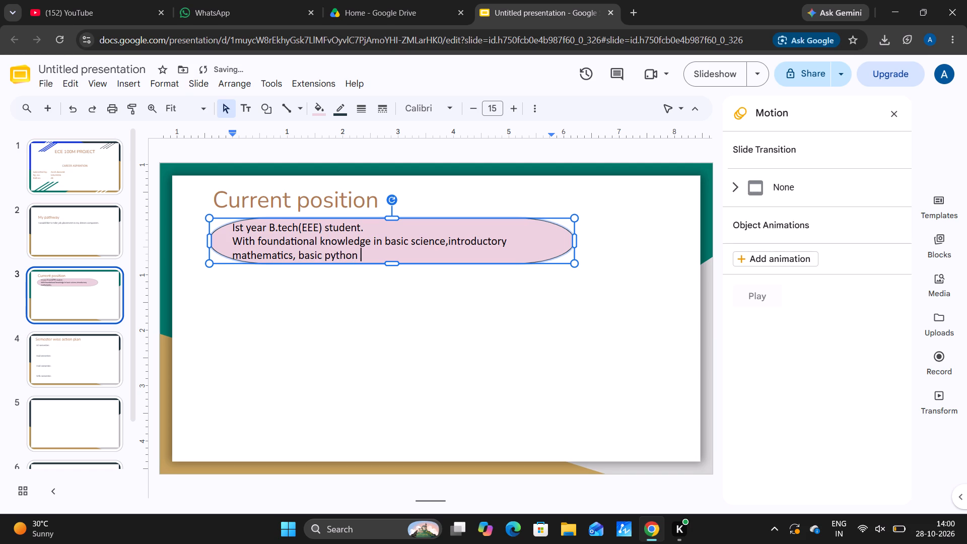
Continue the pink shape's text with "programming language and elementry" after "basic python".
key(p)
key(BackSpace)
text(progra)
key(m)
text(ming langu)
key(a)
text(ge)
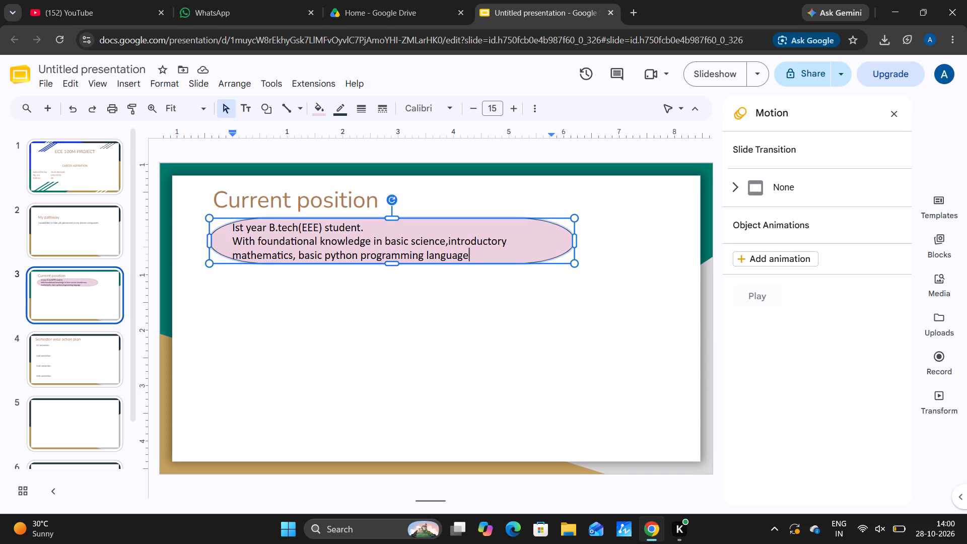
key(space)
text(and ele)
text(mentry)
key(space)
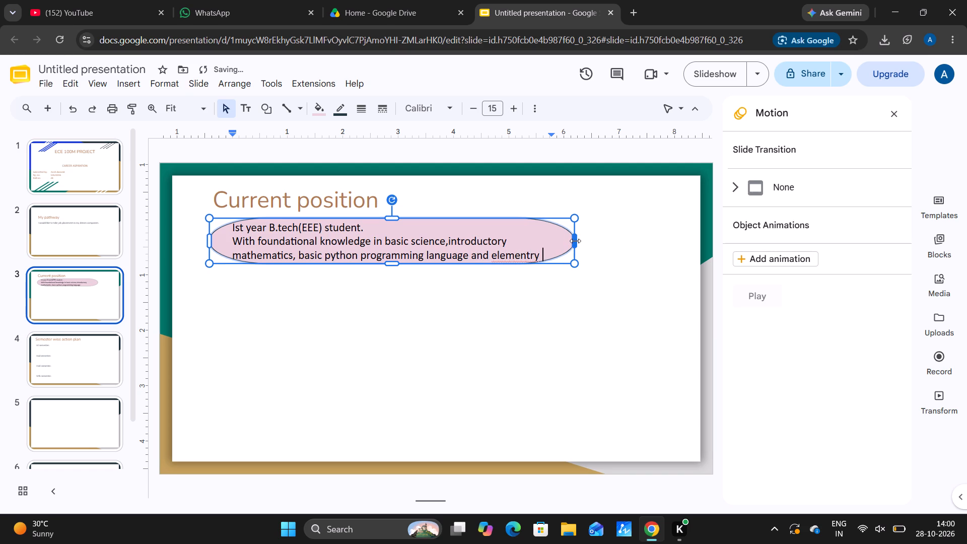
Enlarge the pink terminator shape to about 7.7 in wide and 1.5 in tall, keeping its upper-left corner in place.
drag(575, 241, 638, 239)
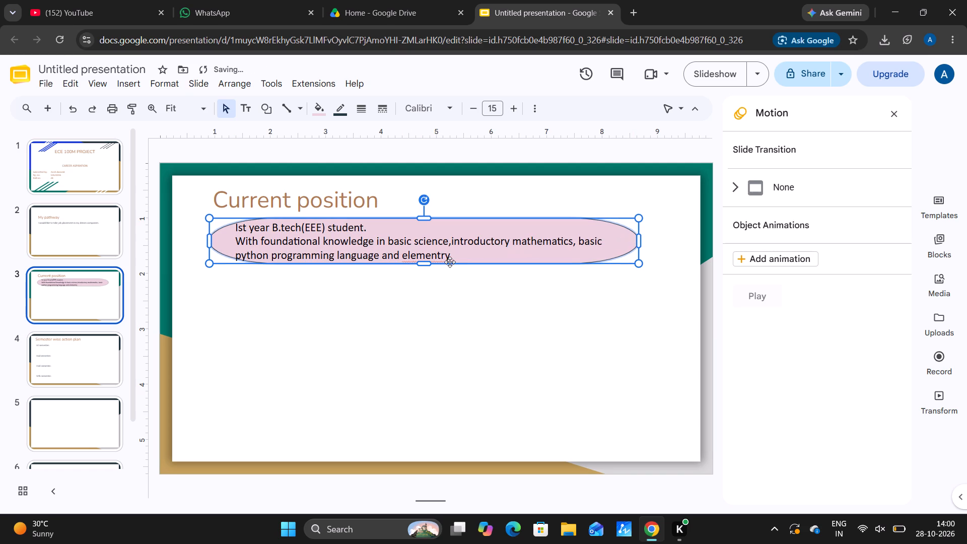
click(464, 255)
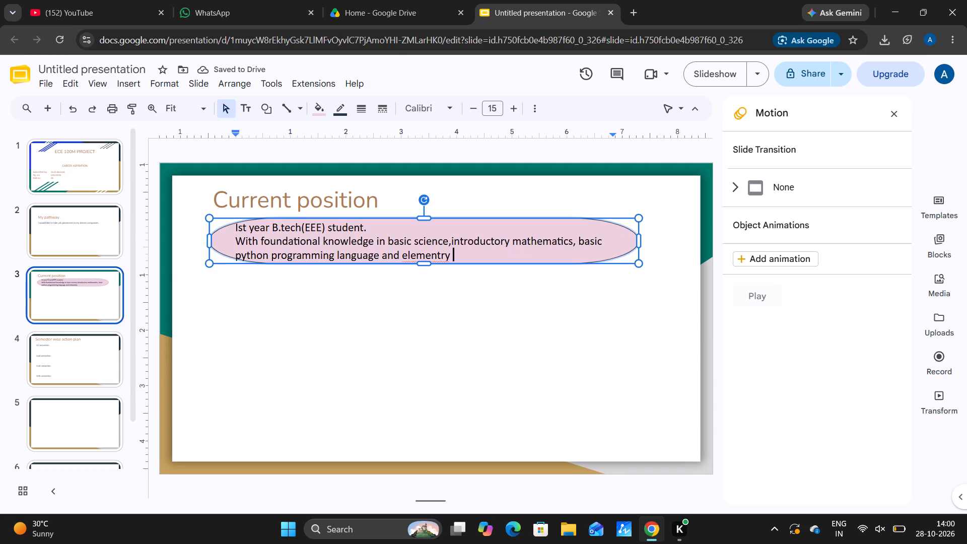
click(417, 263)
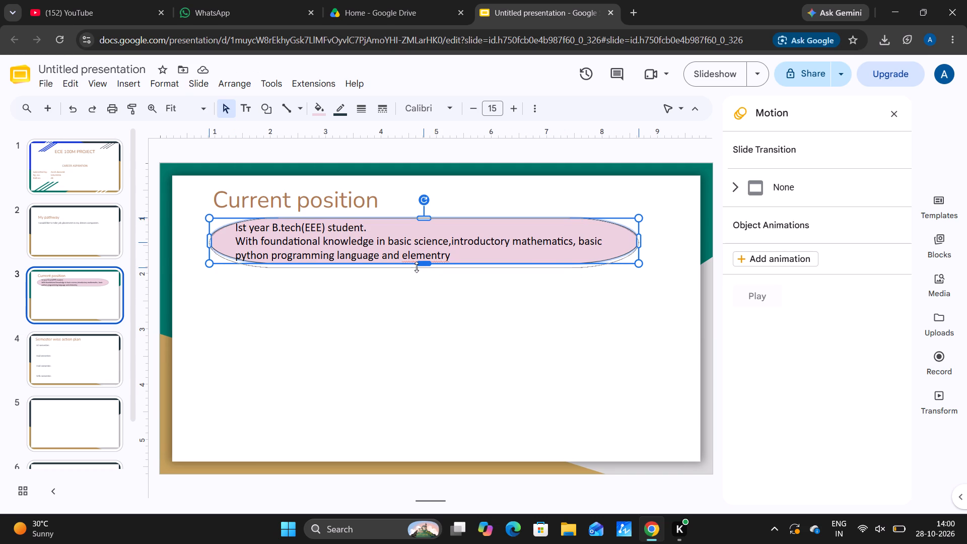
click(454, 260)
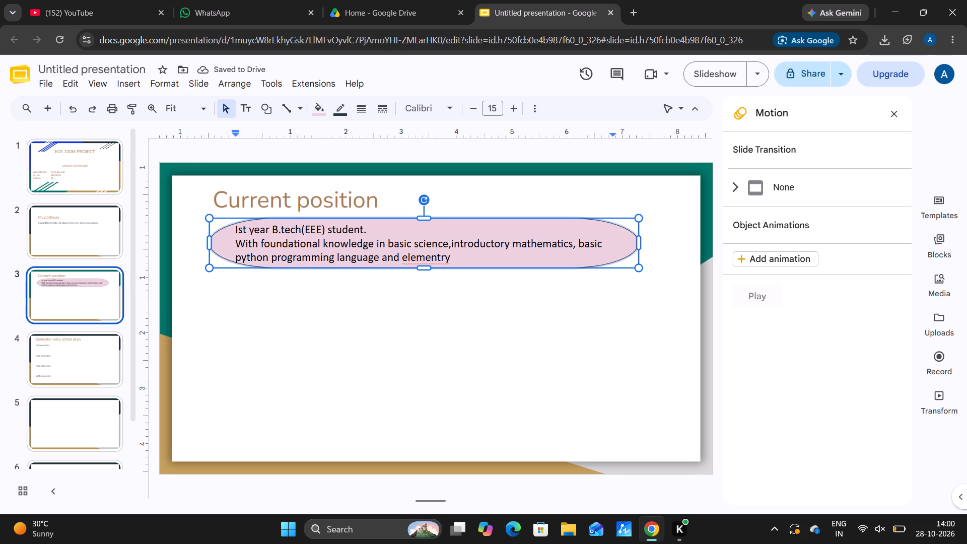
drag(422, 267, 421, 299)
click(654, 290)
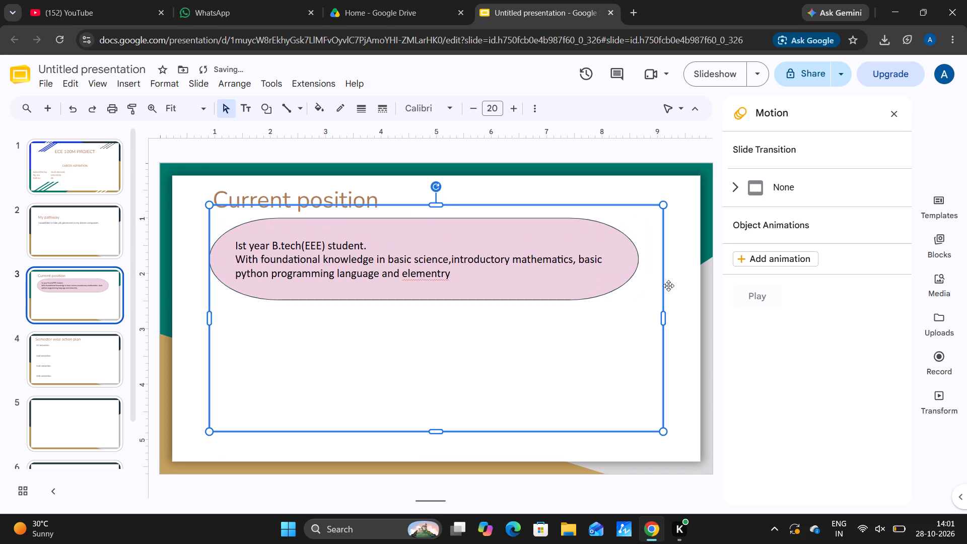
click(693, 280)
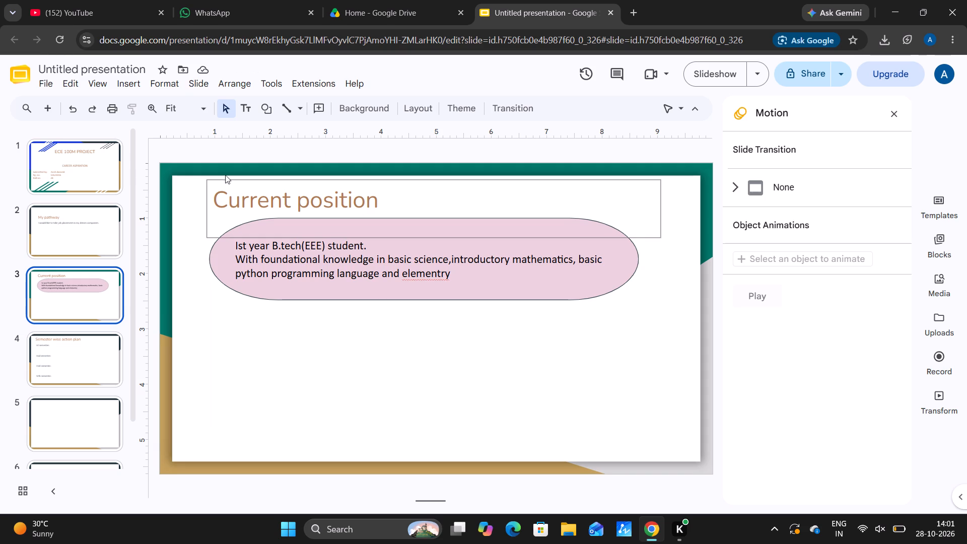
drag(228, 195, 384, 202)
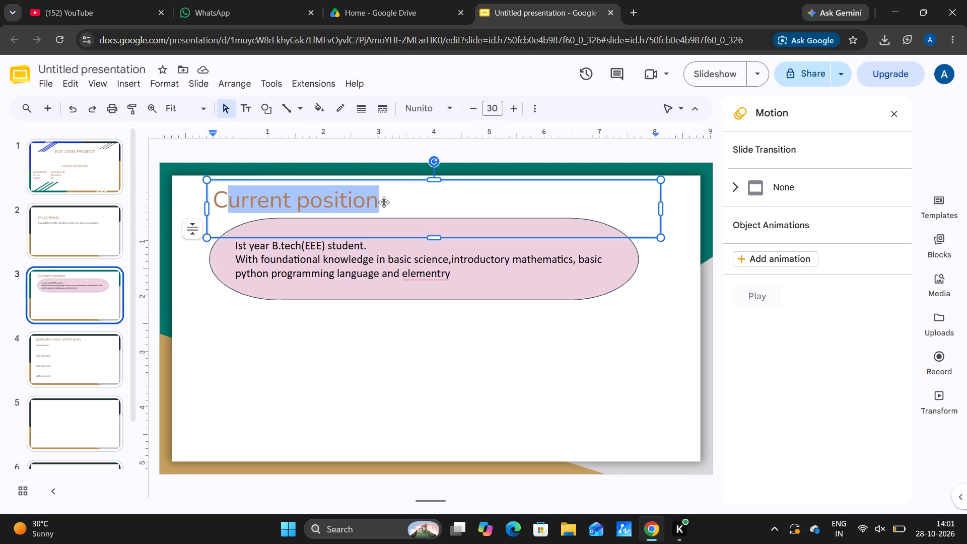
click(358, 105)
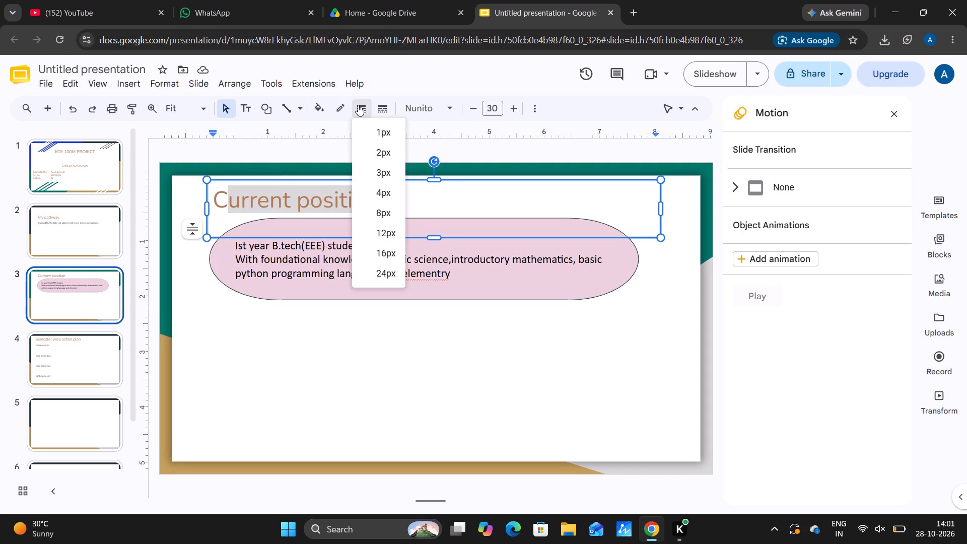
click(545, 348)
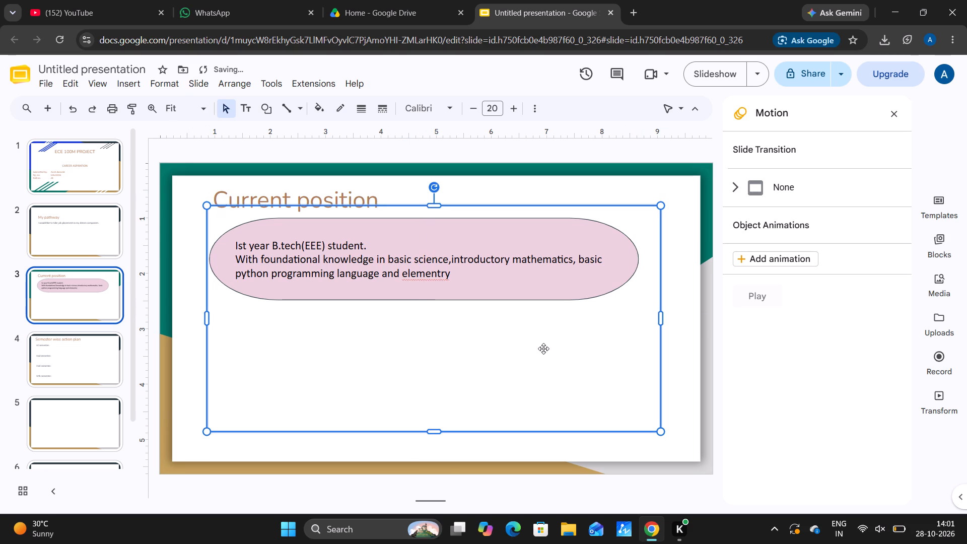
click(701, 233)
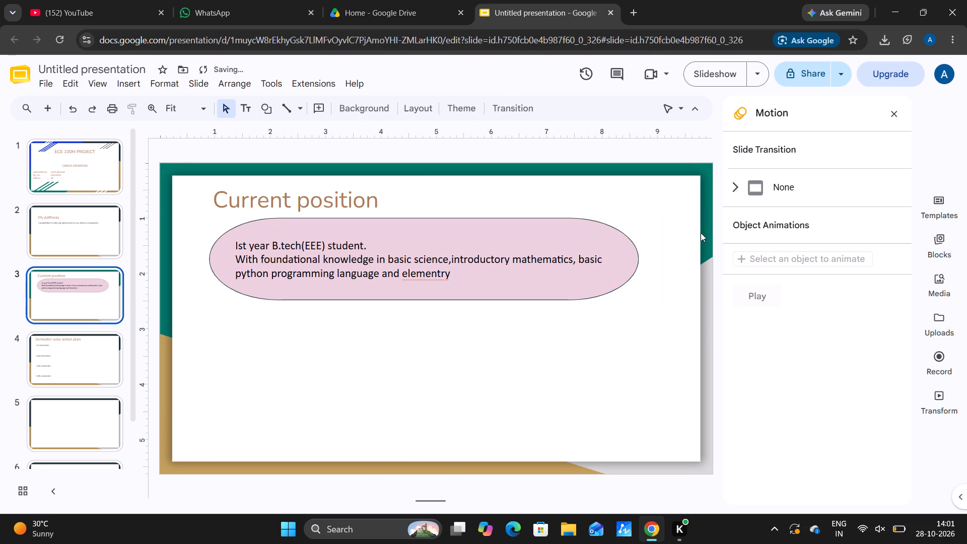
Correct the spelling of "elementry" to "elementary" in the pink shape's text using the suggested spelling.
click(457, 274)
click(457, 274)
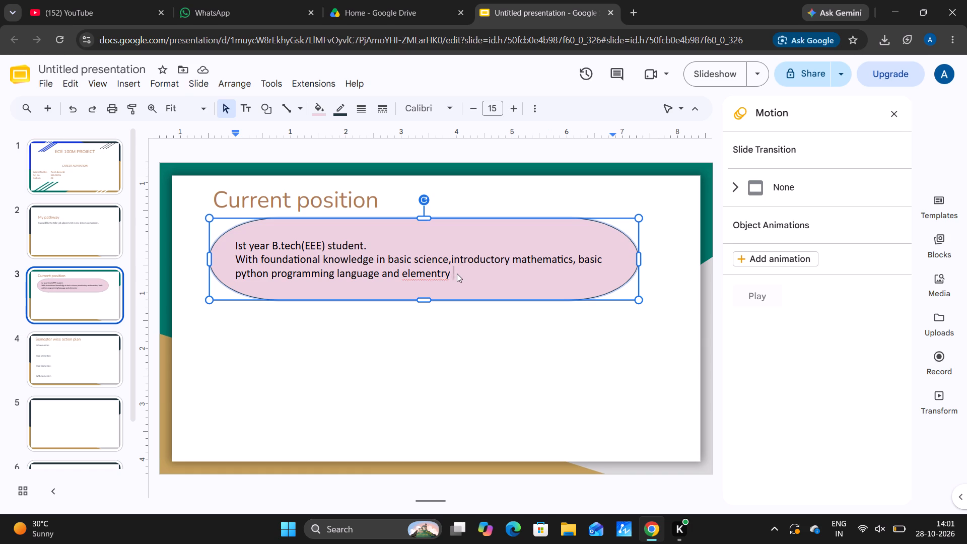
click(432, 276)
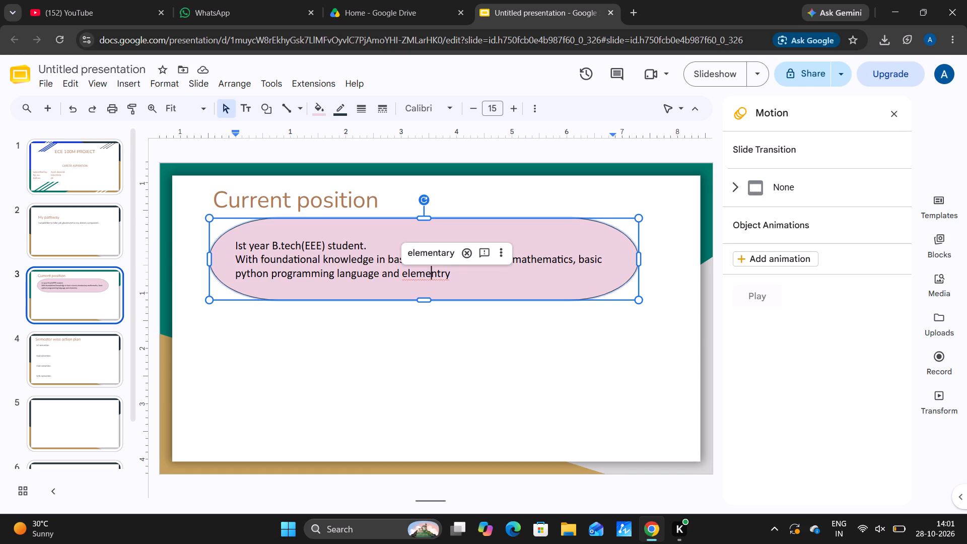
click(453, 251)
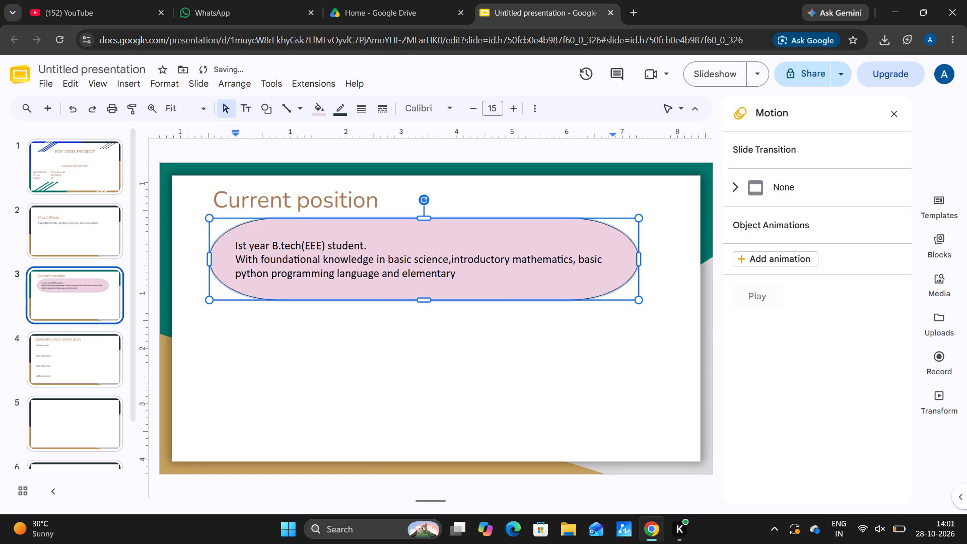
Append "electronics and electrical components." after "elementary" to finish the sentence in the pink shape.
key(space)
text(electr)
text(onics and electr)
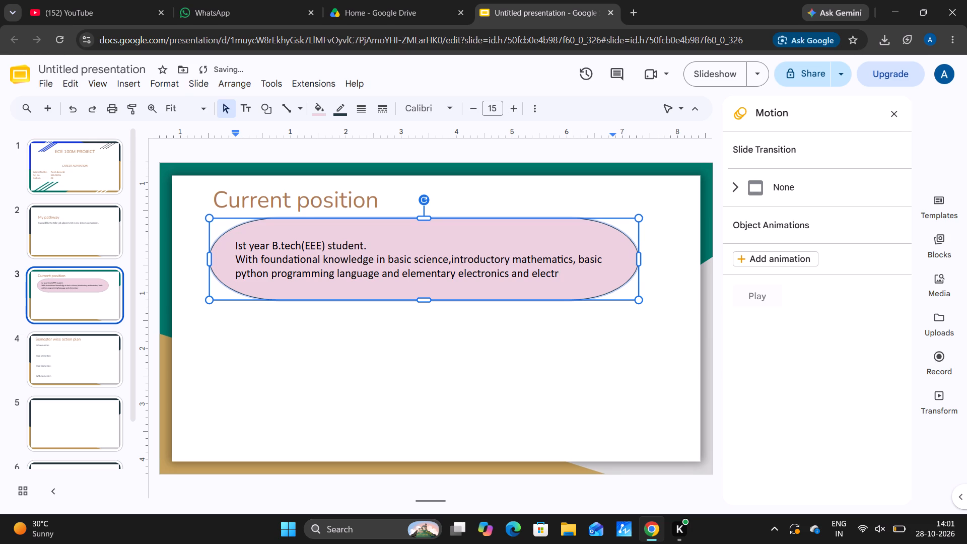
text(ical components)
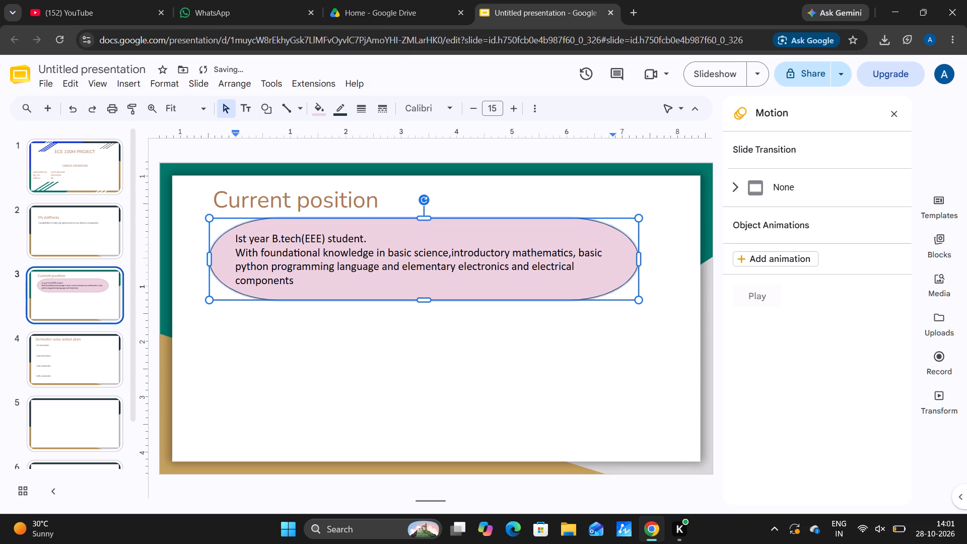
key(period)
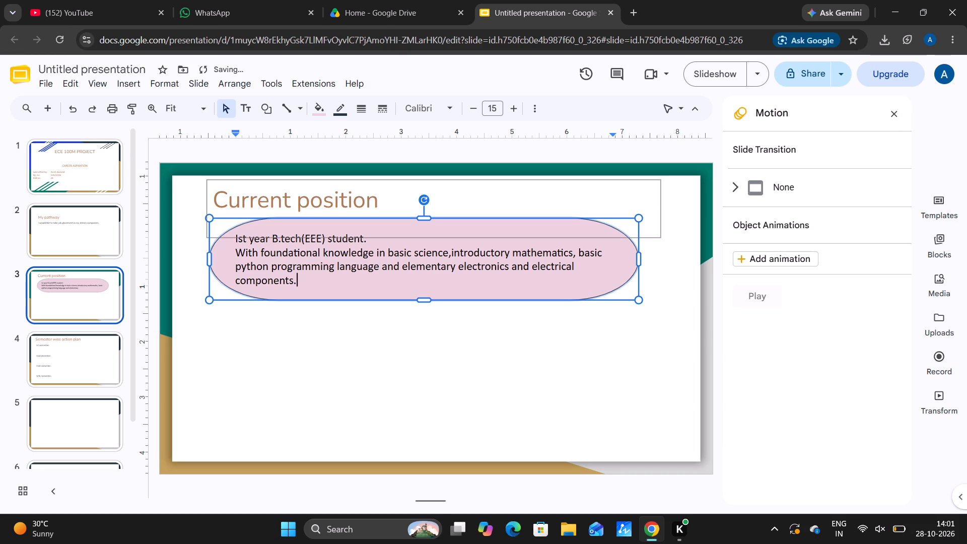
Extend the slide title "Current position" so that it reads "Current position and gap".
click(368, 197)
click(426, 198)
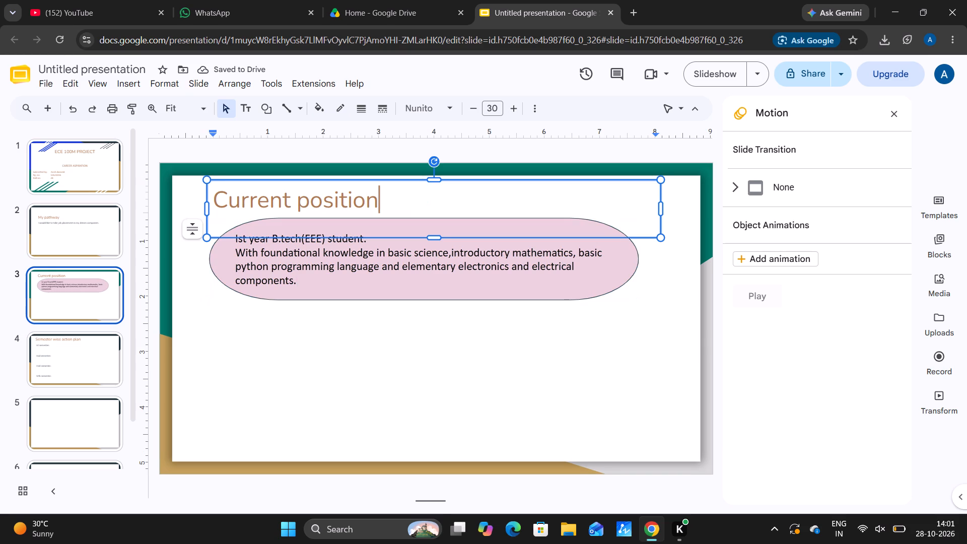
key(space)
text(and)
key(space)
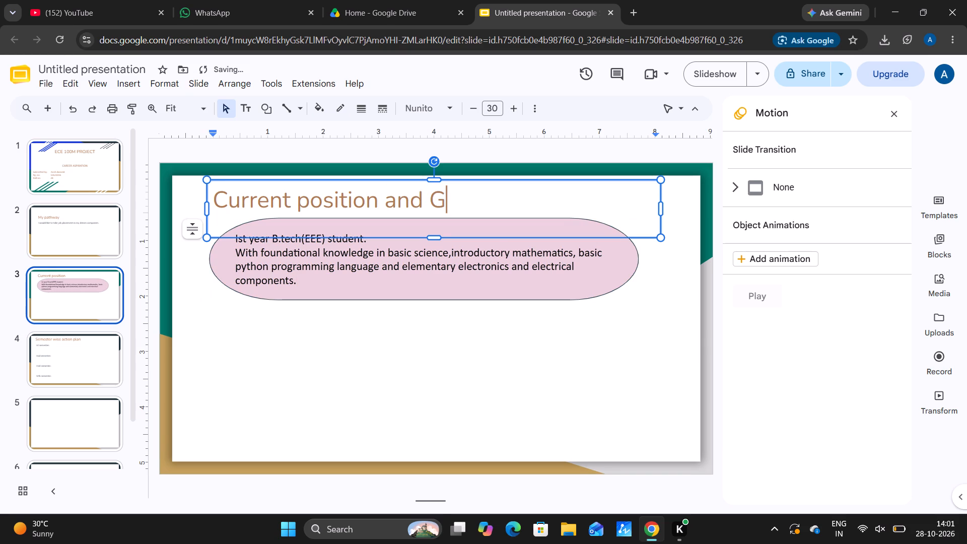
key(BackSpace)
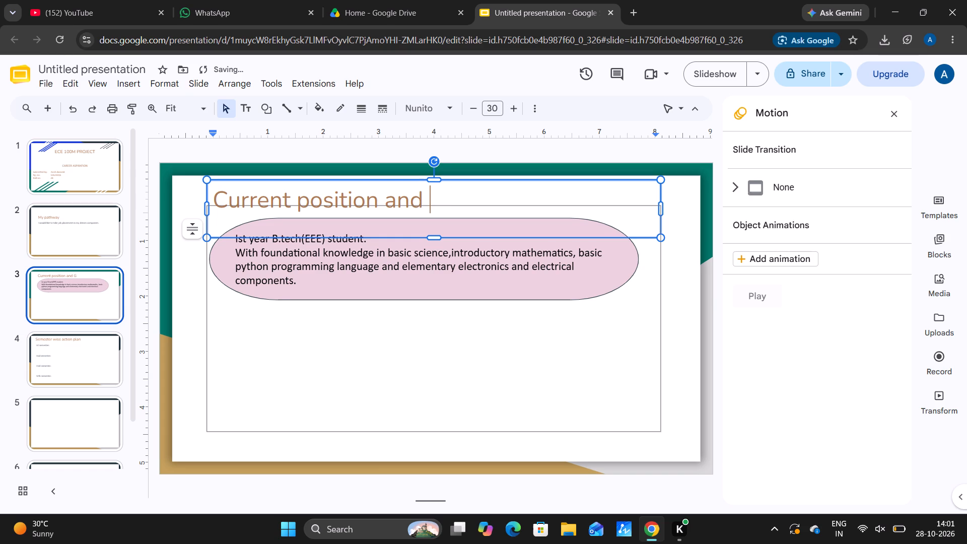
text(GA)
key(BackSpace)
key(BackSpace)
text(gao)
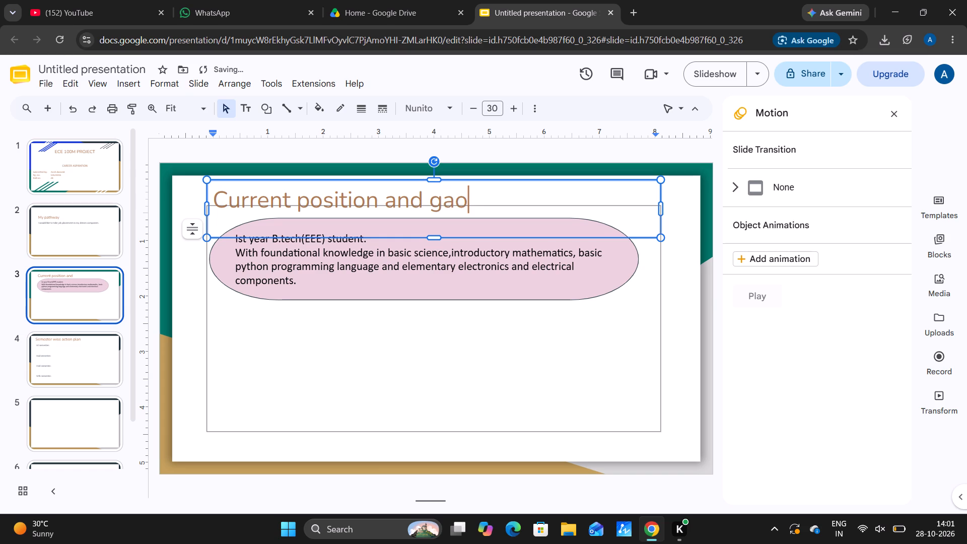
key(BackSpace)
key(p)
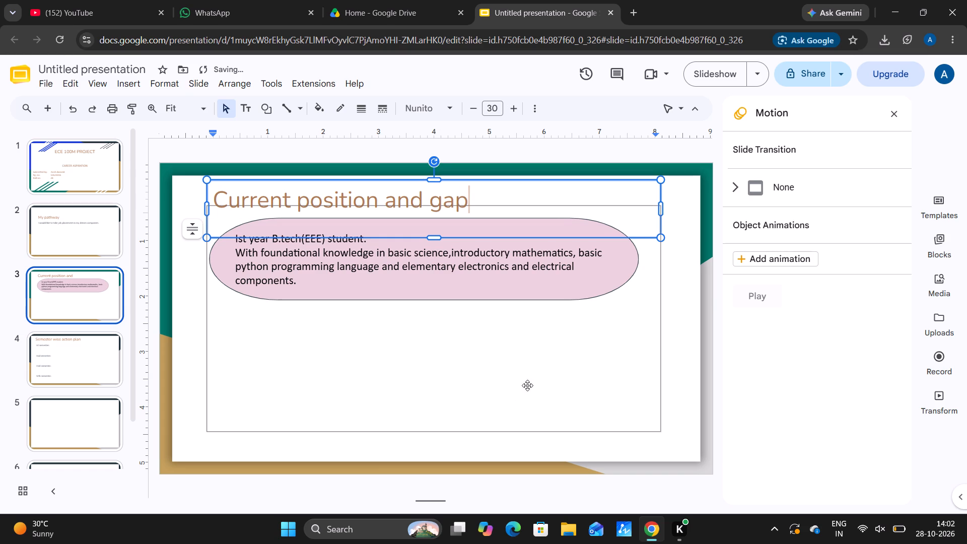
Insert the heading line "Current Position" above "Ist year B.tech(EEE) student." in the pink shape.
drag(711, 340, 539, 251)
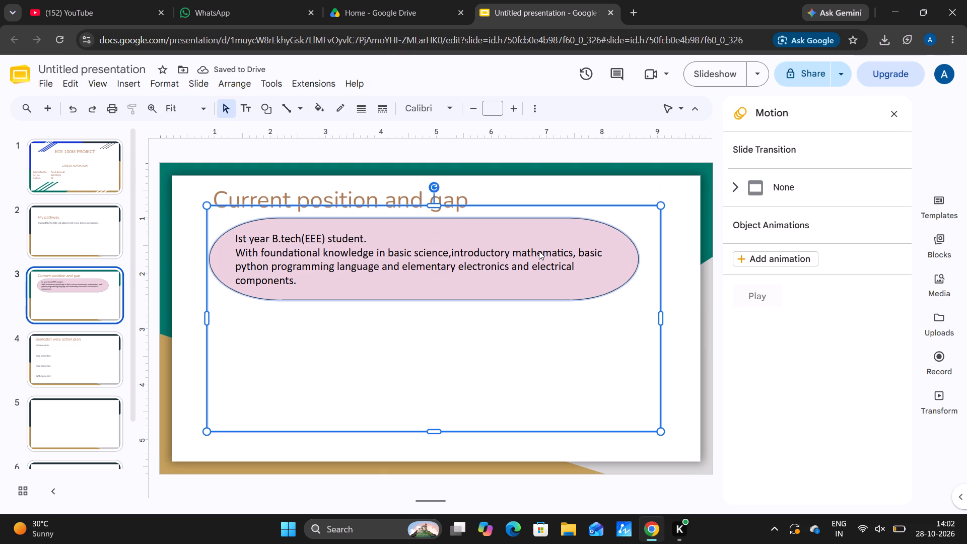
click(285, 220)
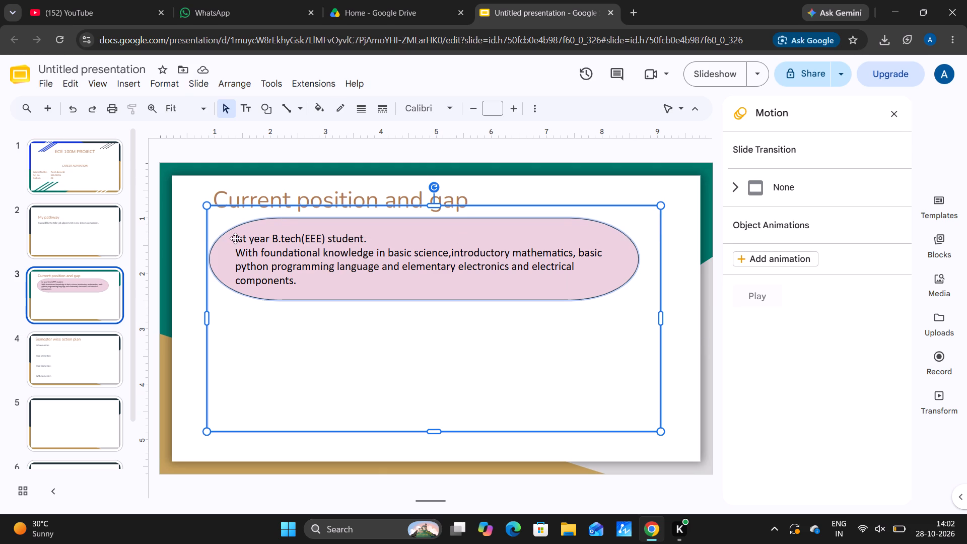
click(235, 238)
click(269, 241)
click(334, 254)
click(366, 240)
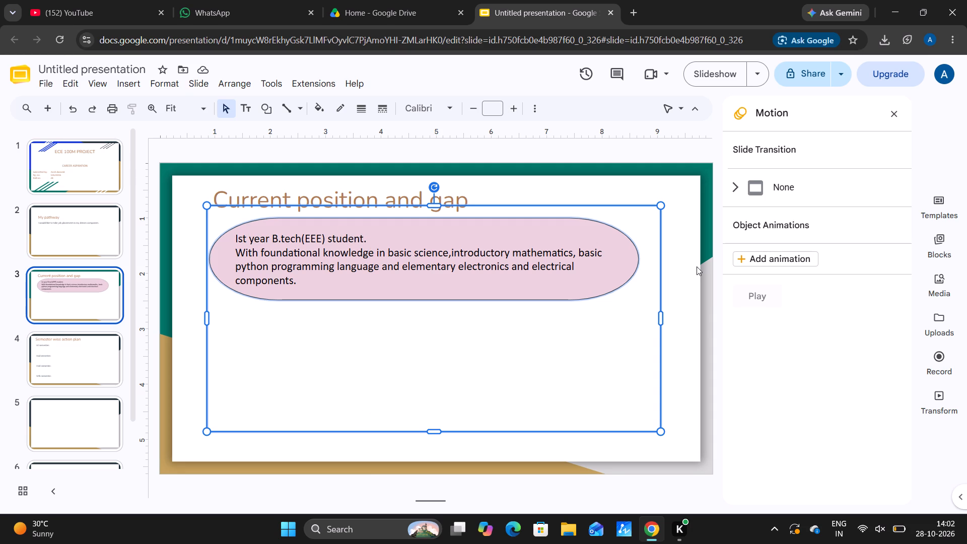
click(704, 268)
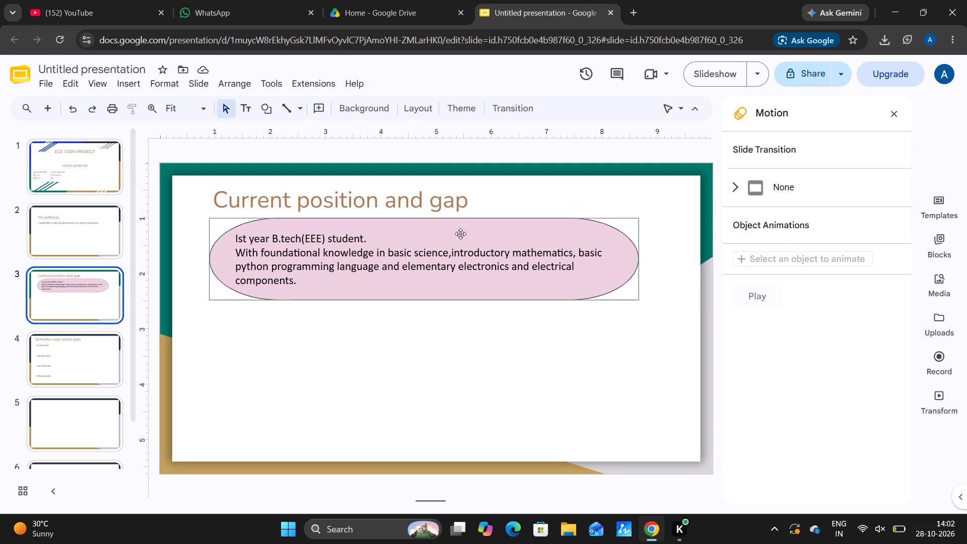
click(449, 260)
key(Up)
key(Up)
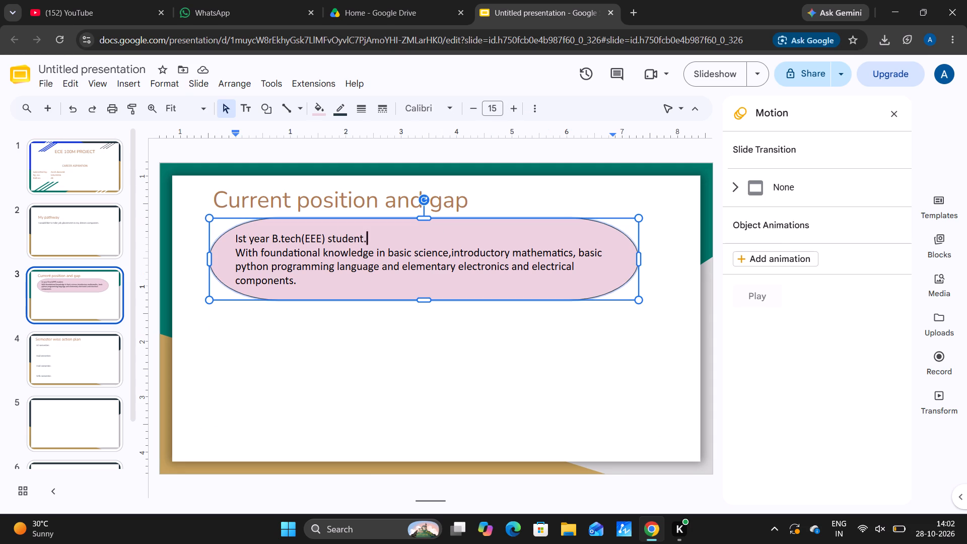
key(Up)
key(Up)
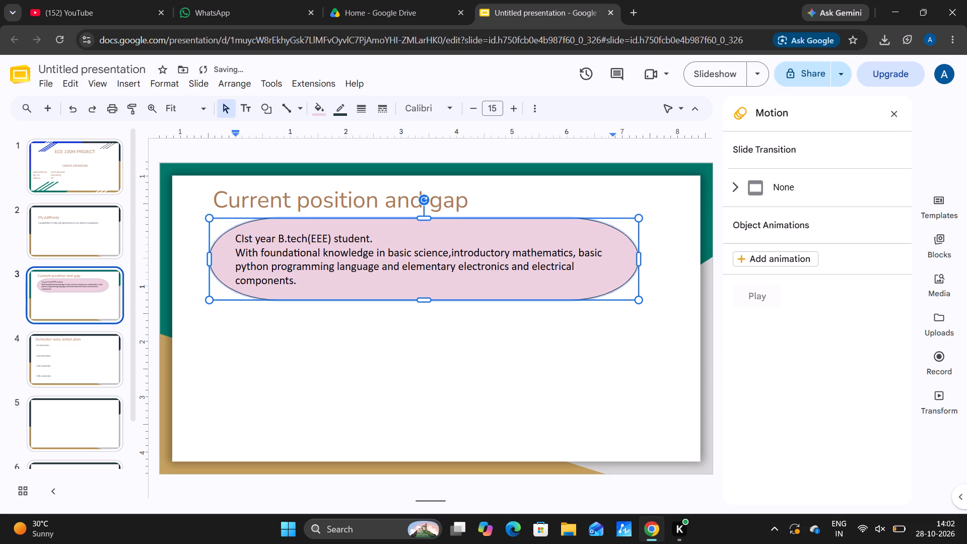
text(urrent)
key(space)
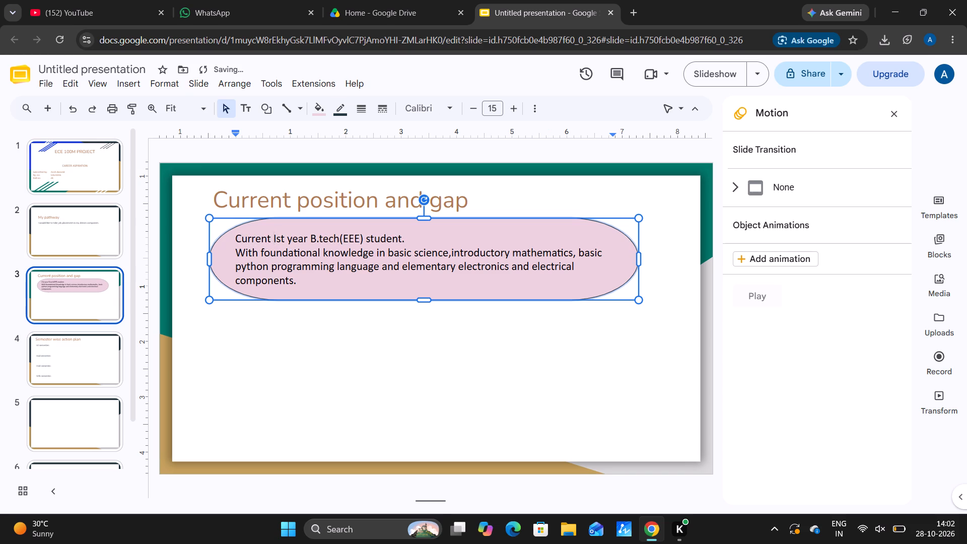
key(o)
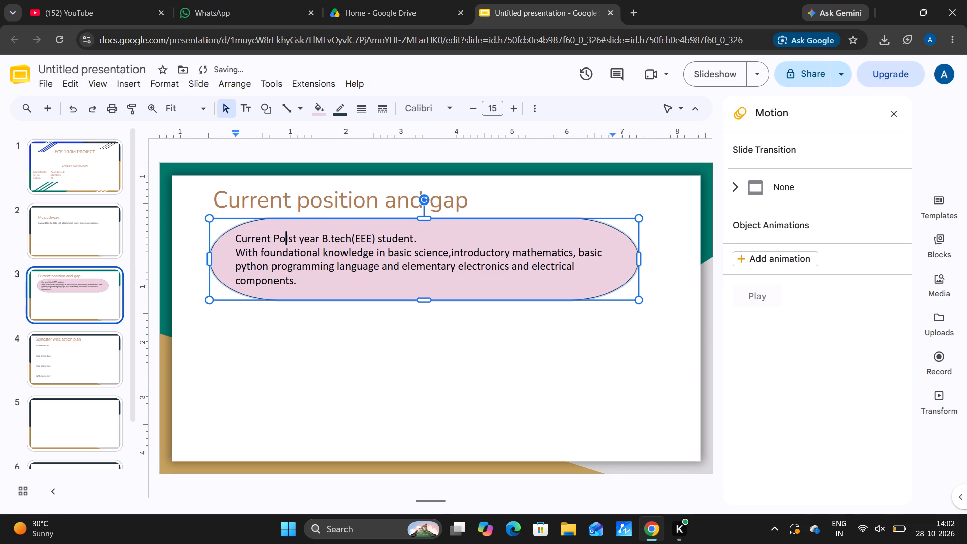
text(sition)
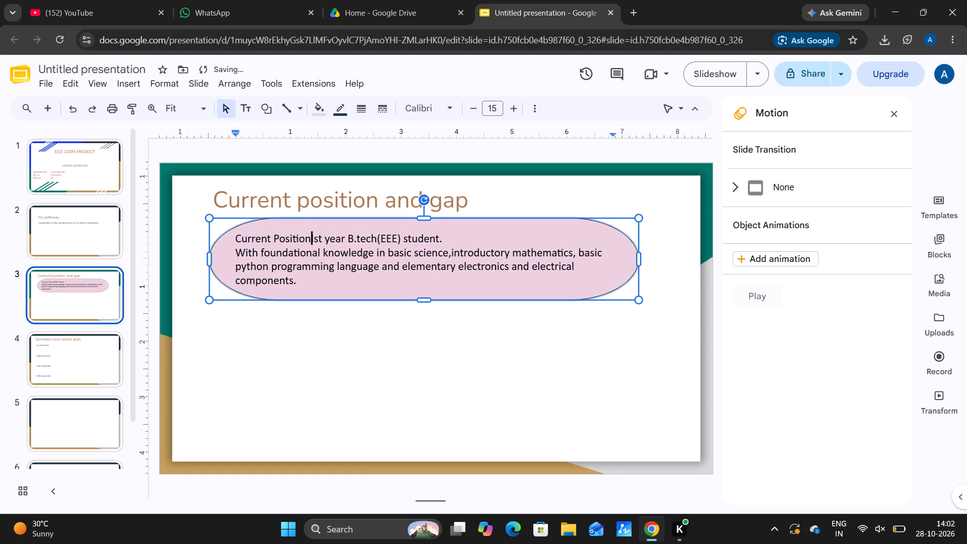
key(Return)
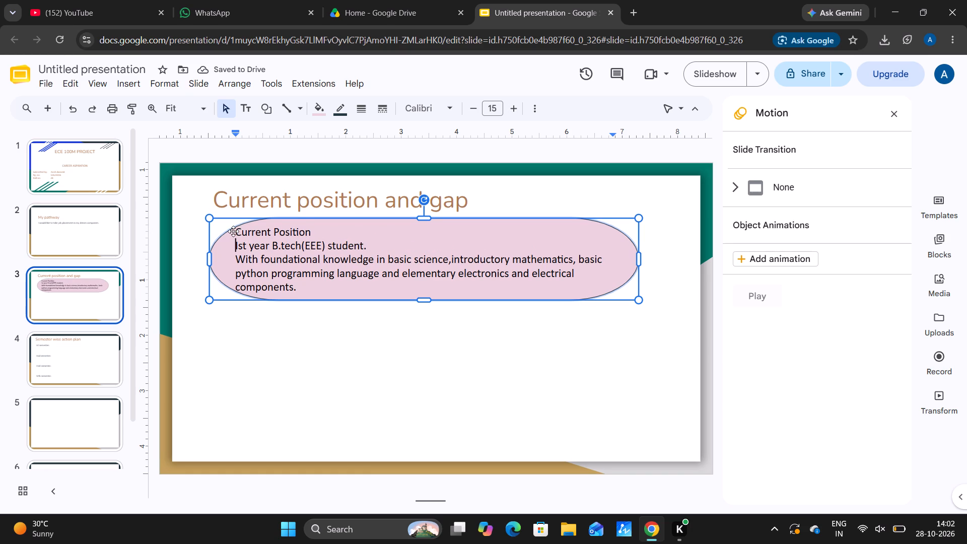
Increase the font size of the "Current Position" heading in the pink shape to 18.
drag(236, 232, 319, 225)
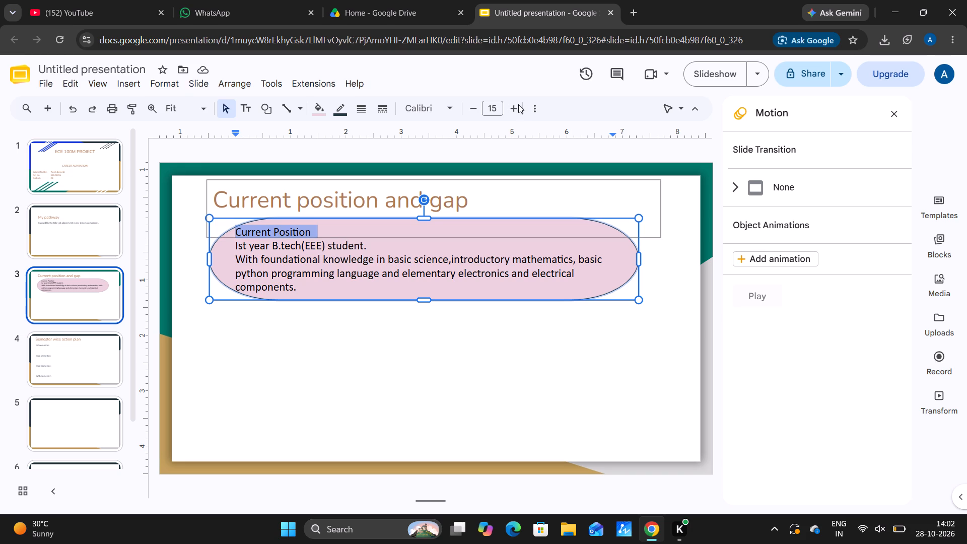
click(511, 105)
click(511, 105)
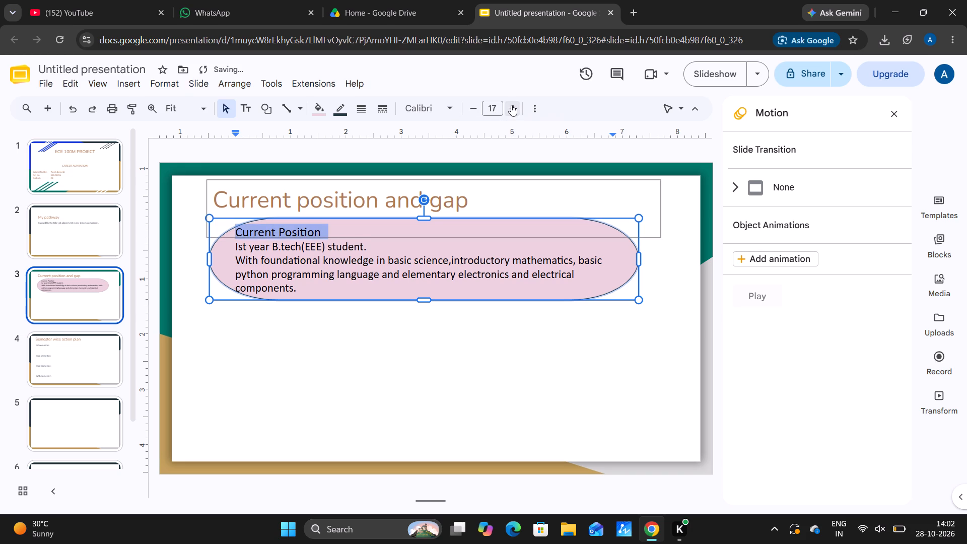
click(511, 105)
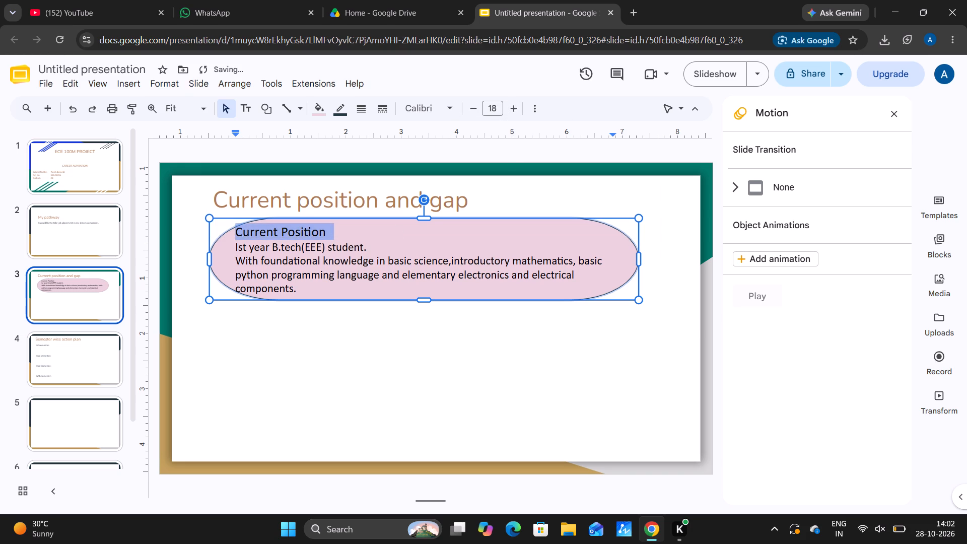
Add a colon after the "Current Position" heading in the pink shape.
click(344, 234)
key(shift+colon)
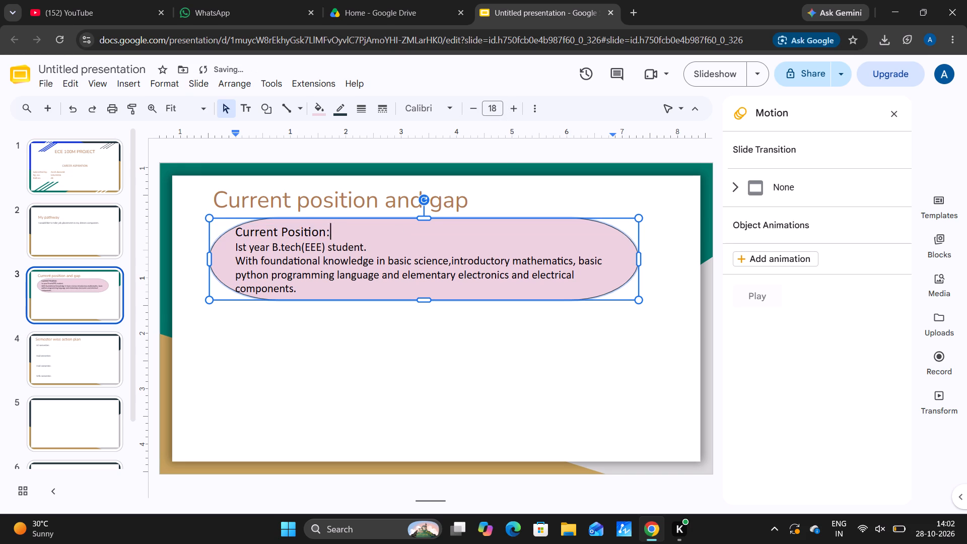
click(710, 344)
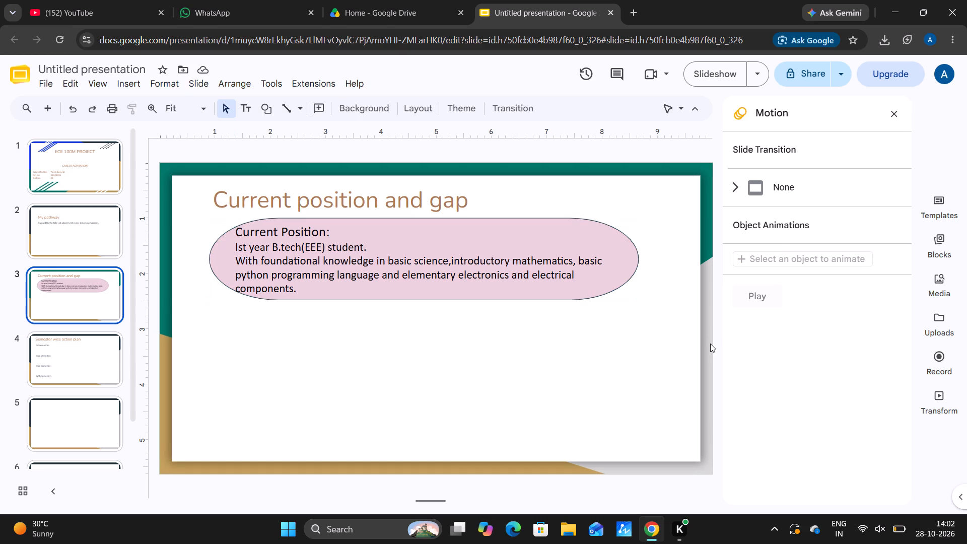
Extend the pink shape's left and bottom edges slightly, making it about 8 in wide and 1.7 in tall.
click(210, 254)
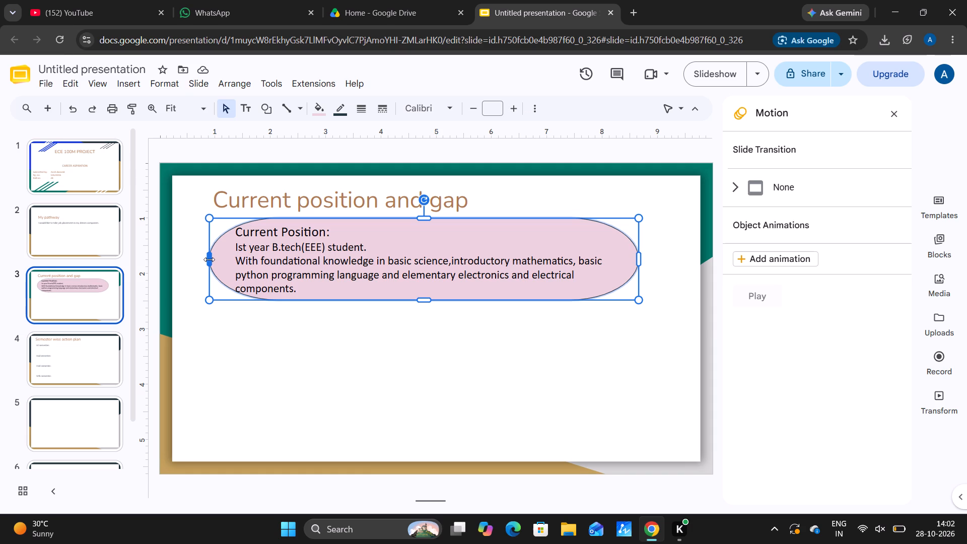
drag(209, 259, 198, 260)
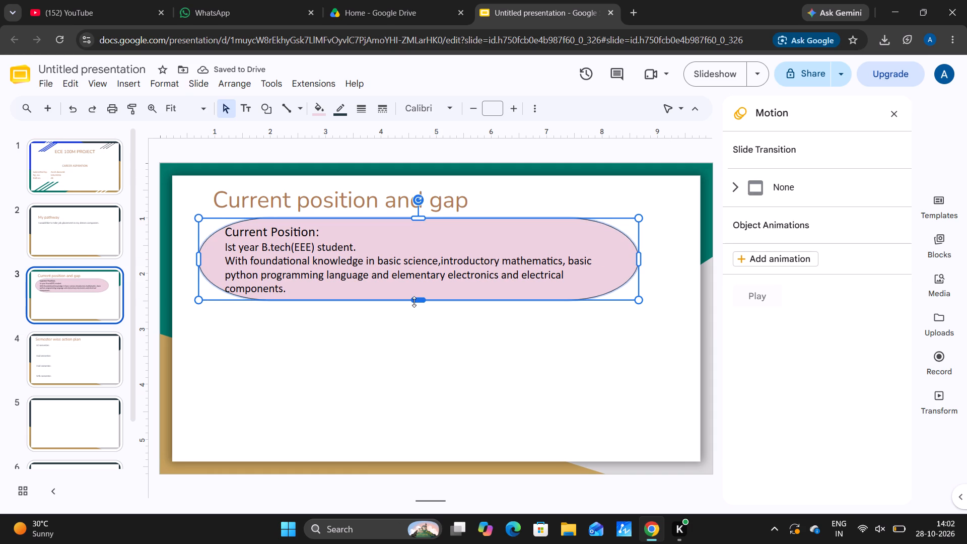
drag(414, 302, 415, 310)
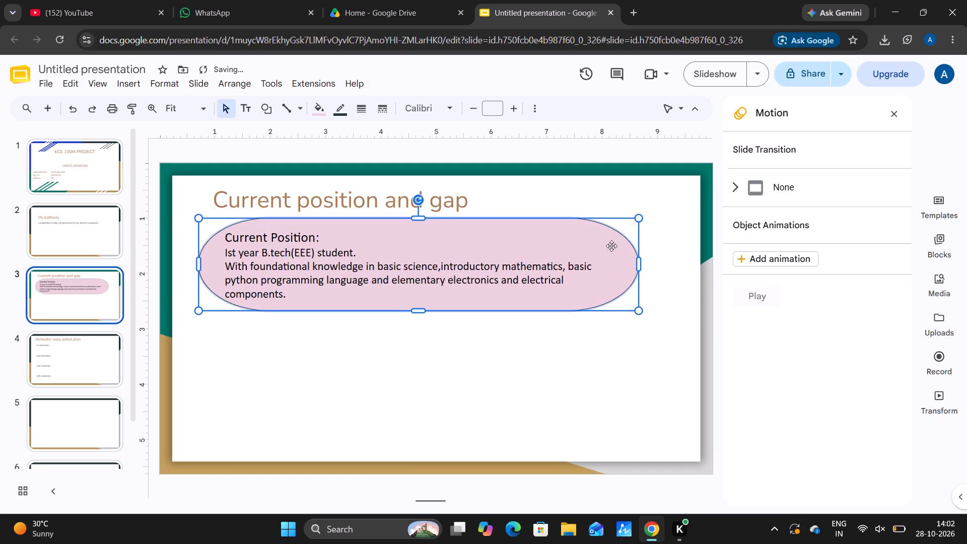
click(669, 226)
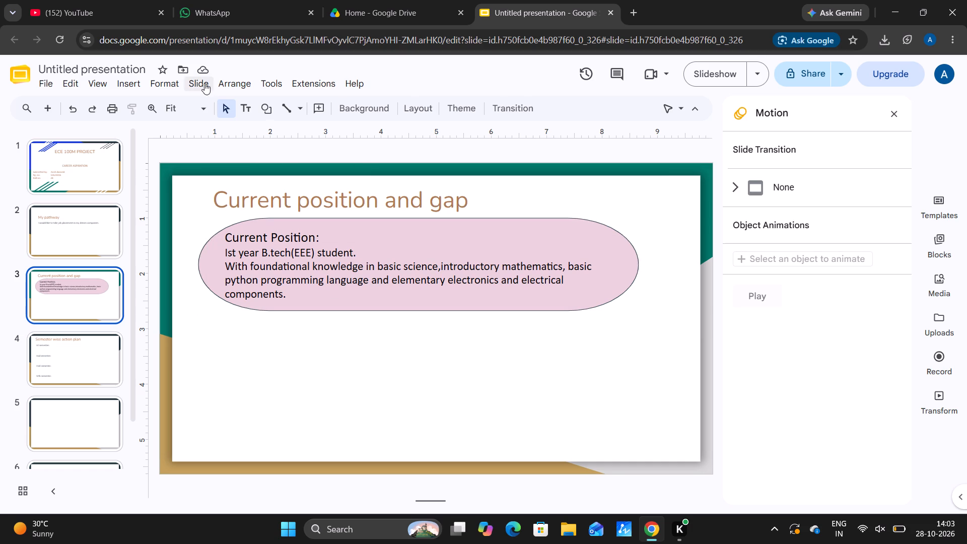
Draw a second flowchart terminator shape about 7.6 in wide and 1.2 in tall over the pink shape.
click(120, 79)
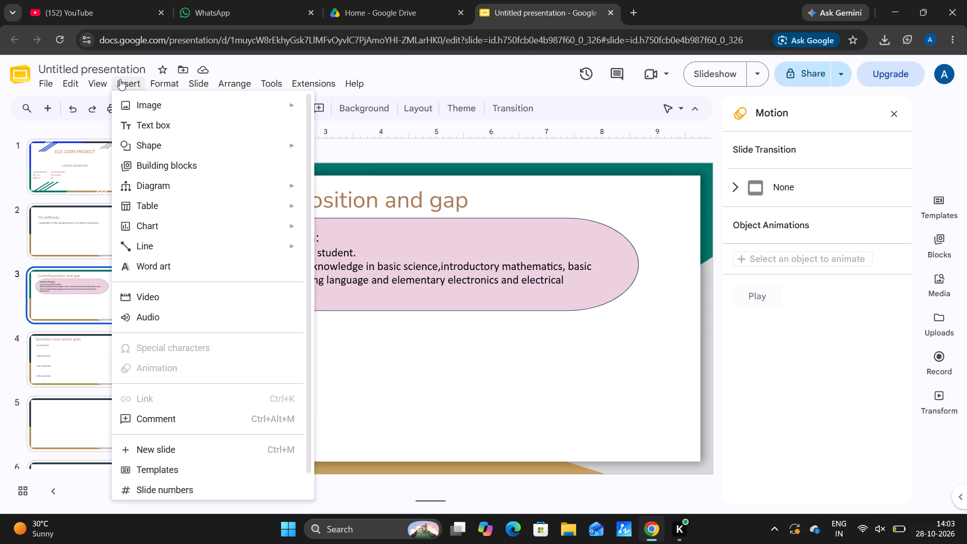
click(180, 142)
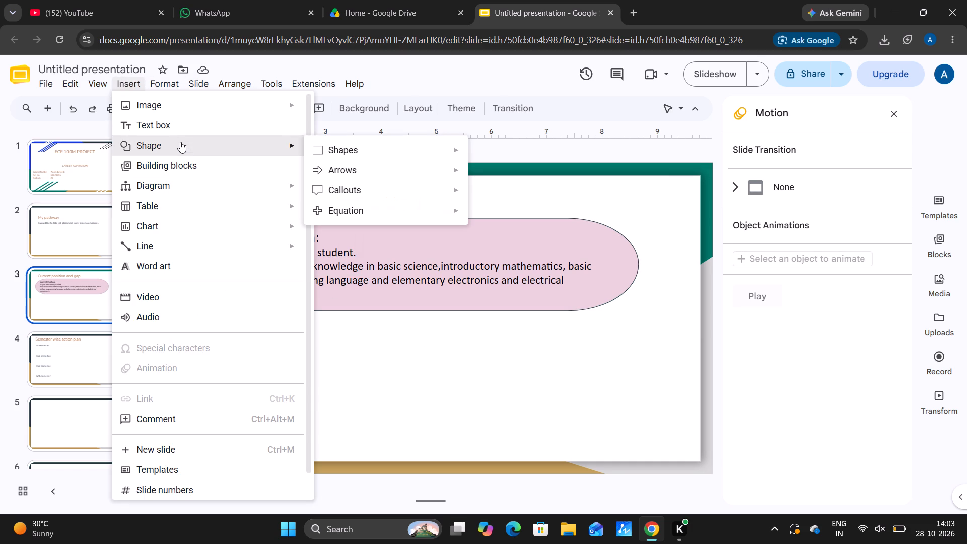
click(375, 154)
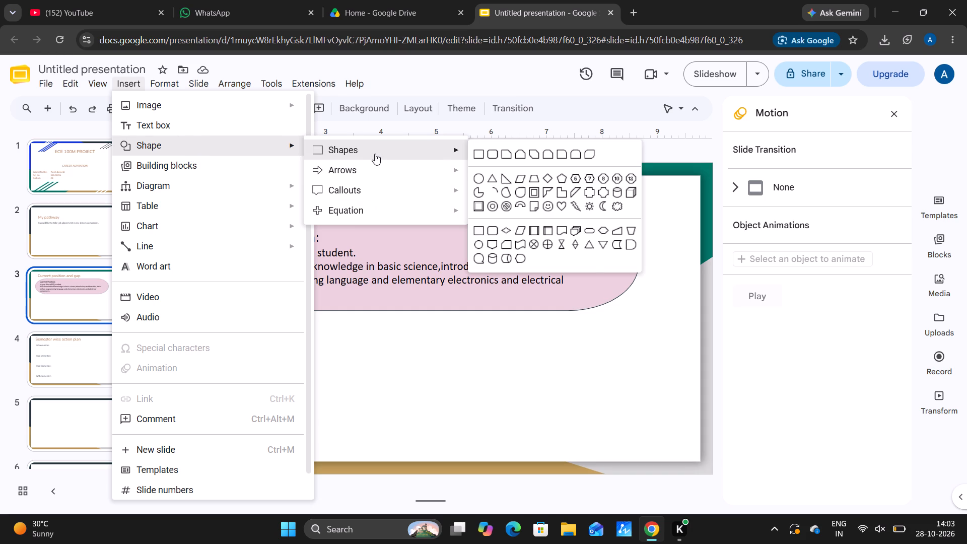
click(583, 226)
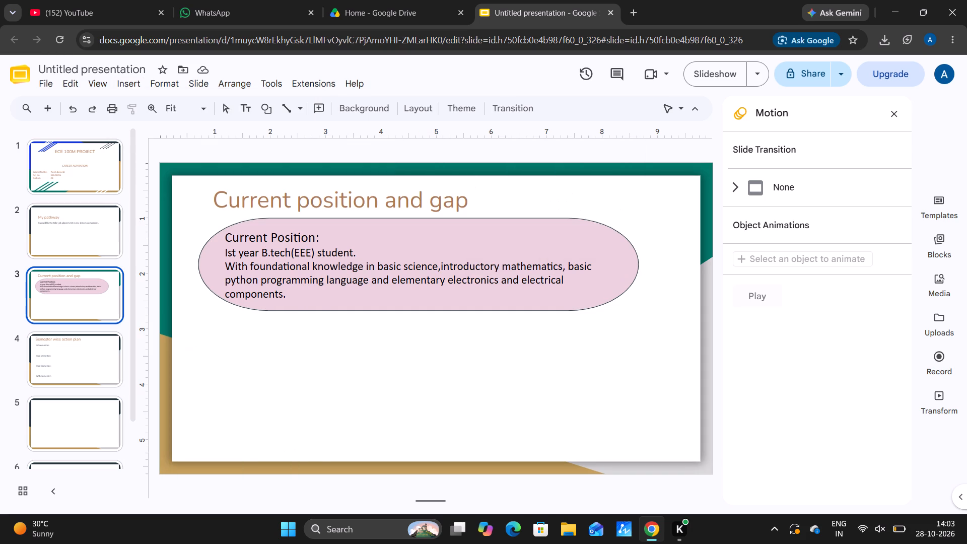
drag(198, 226, 351, 261)
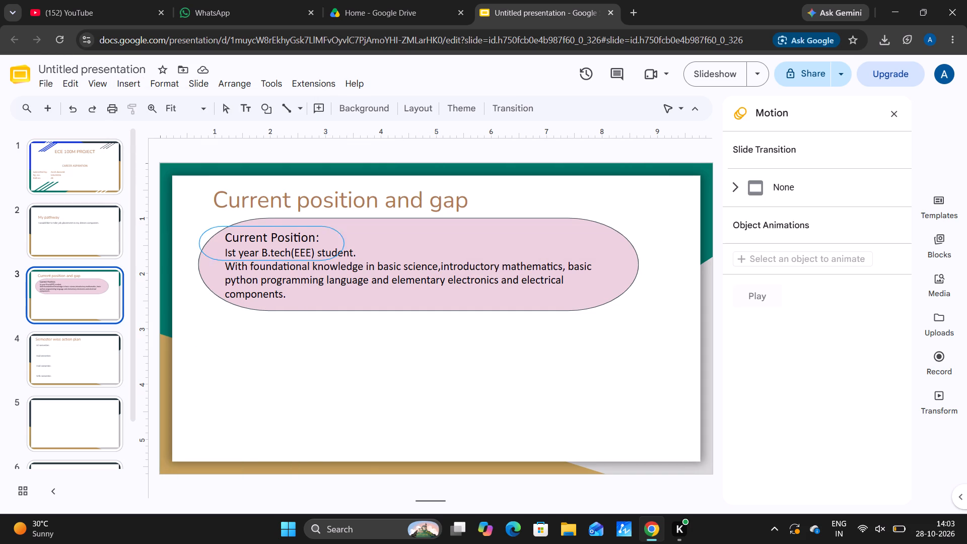
drag(351, 261, 619, 294)
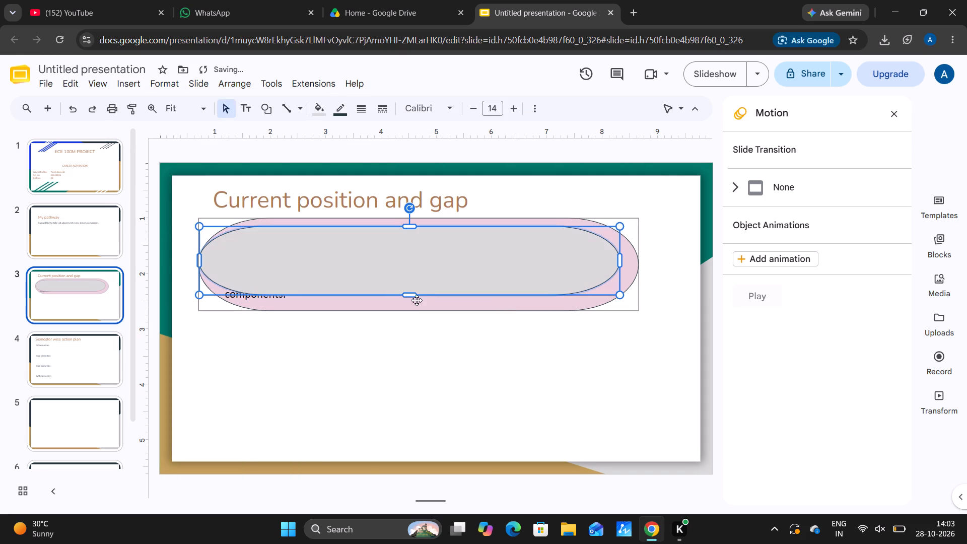
Resize the new grey terminator shape to match the pink one, about 7.9 in wide and 1.7 in tall.
drag(410, 293, 412, 306)
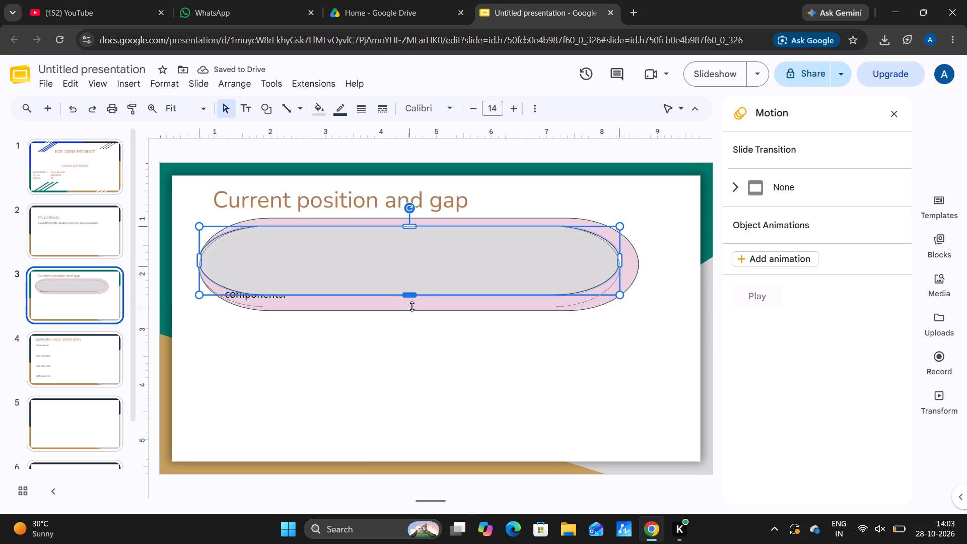
drag(412, 306, 414, 309)
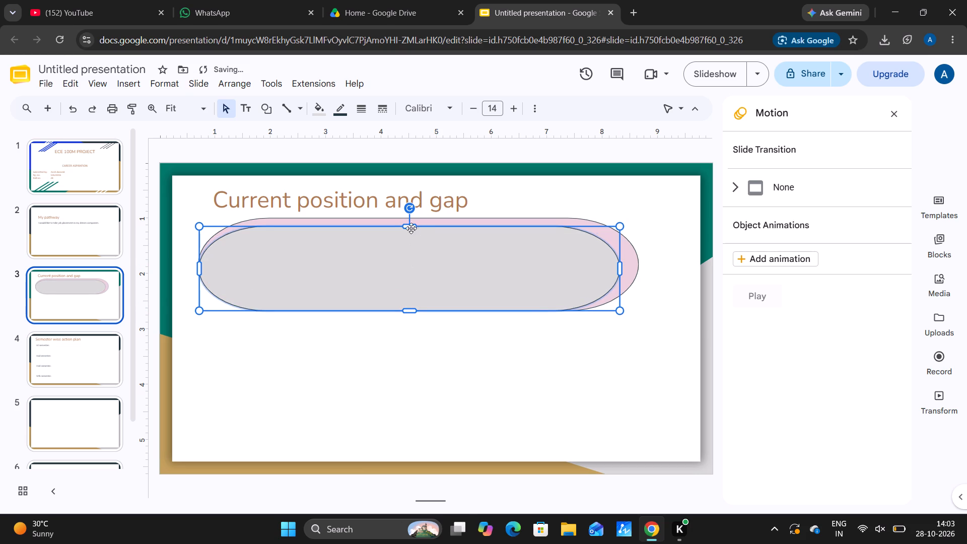
drag(407, 226, 408, 217)
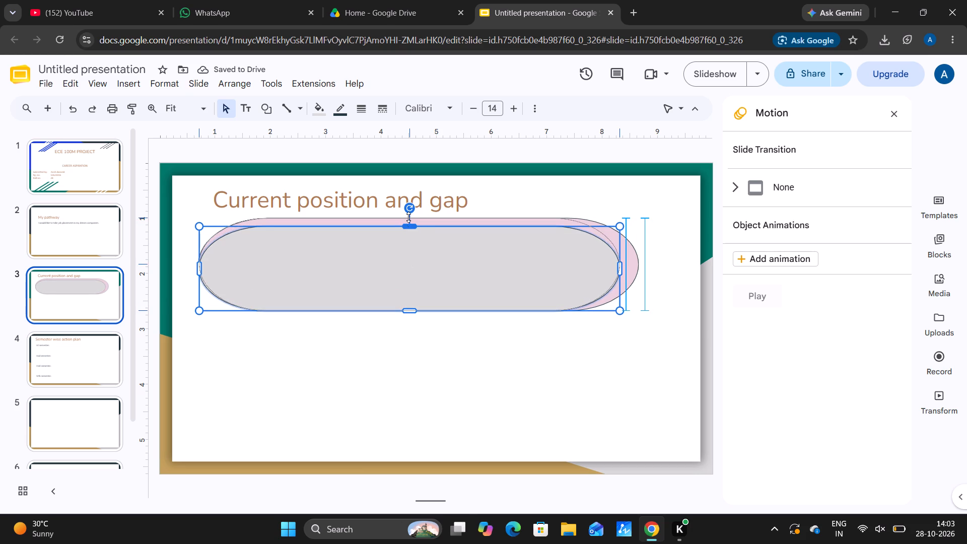
drag(408, 217, 407, 221)
drag(409, 222, 409, 220)
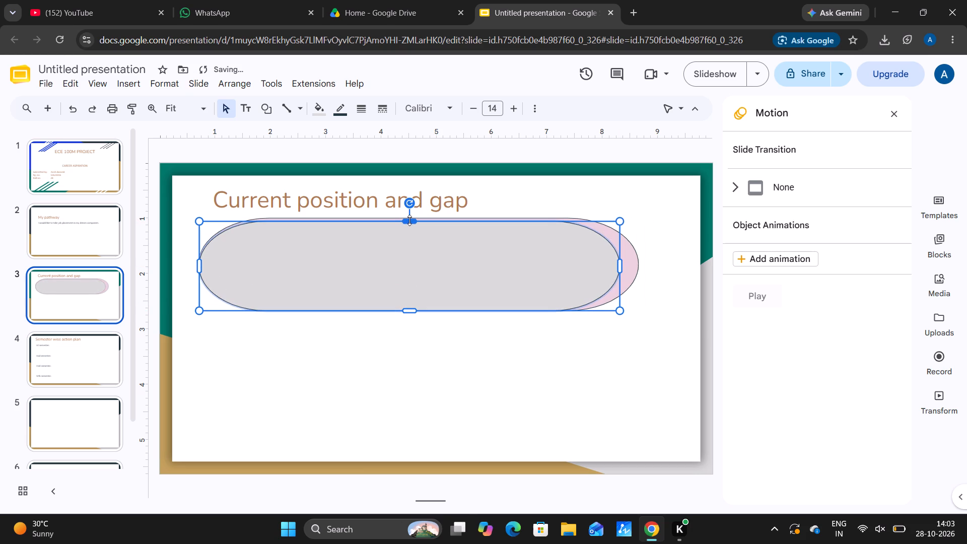
drag(409, 220, 411, 217)
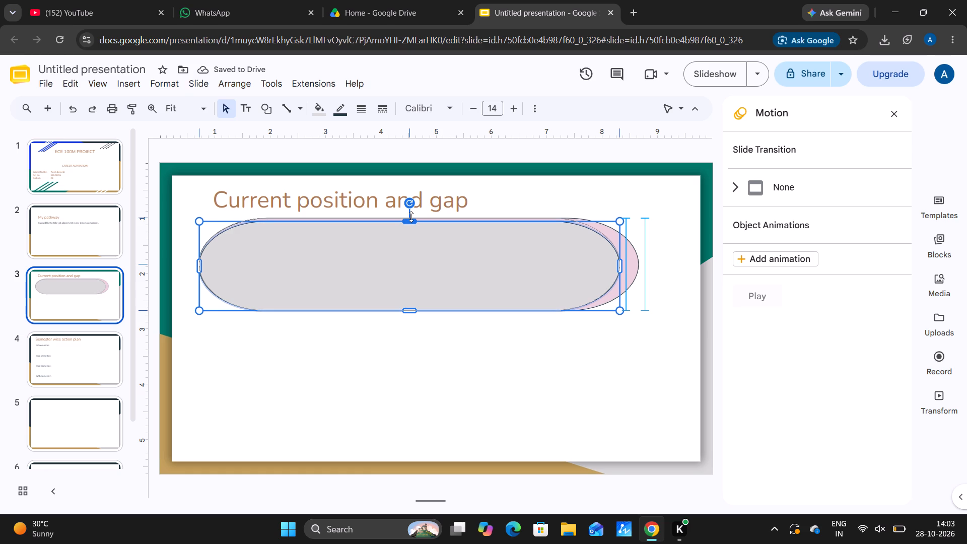
drag(411, 217, 411, 217)
drag(619, 266, 636, 263)
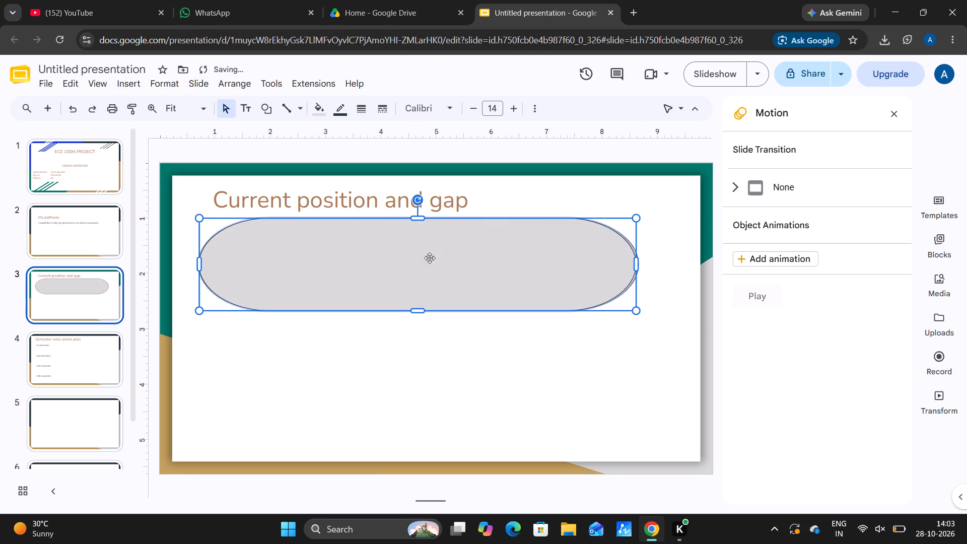
Move the grey shape directly below the pink shape, leaving a gap of about 0.4 in between them.
drag(437, 310, 459, 377)
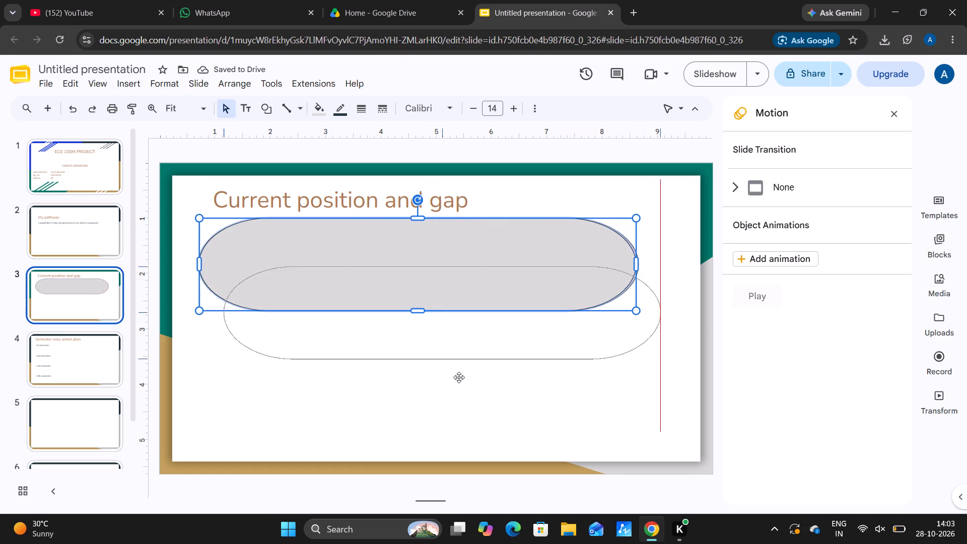
drag(459, 377, 439, 425)
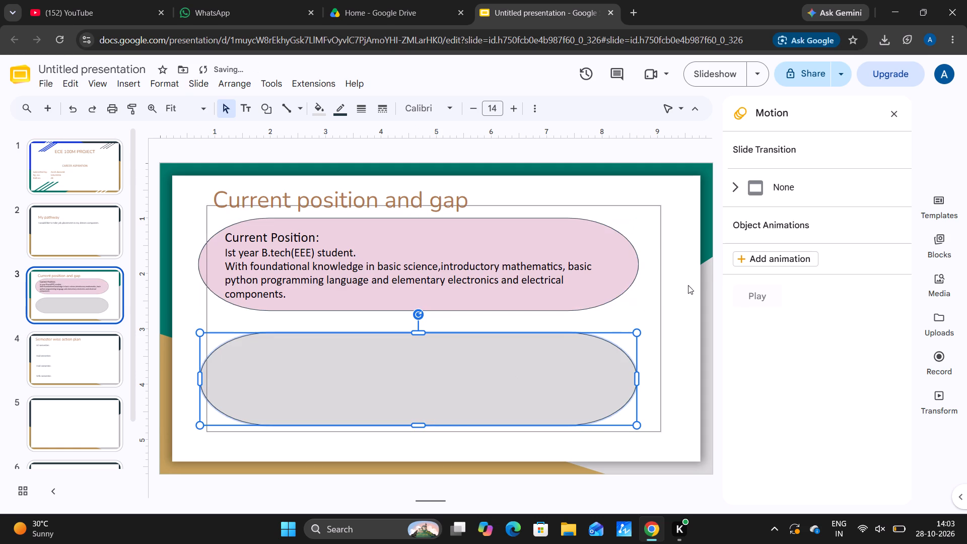
click(709, 276)
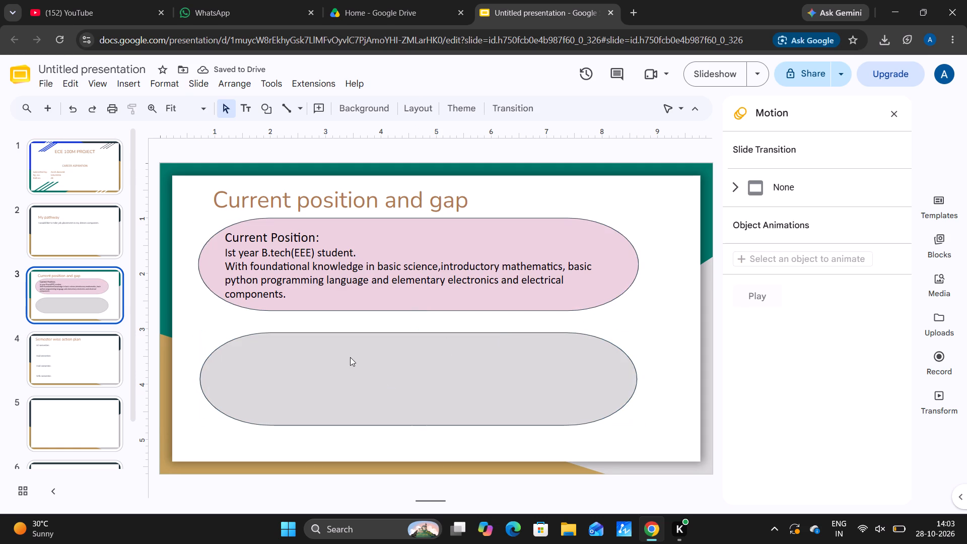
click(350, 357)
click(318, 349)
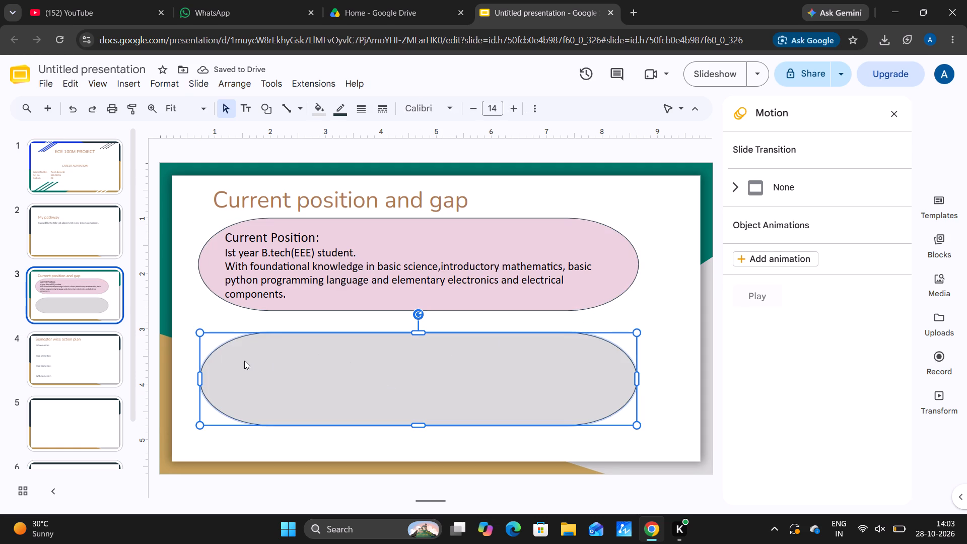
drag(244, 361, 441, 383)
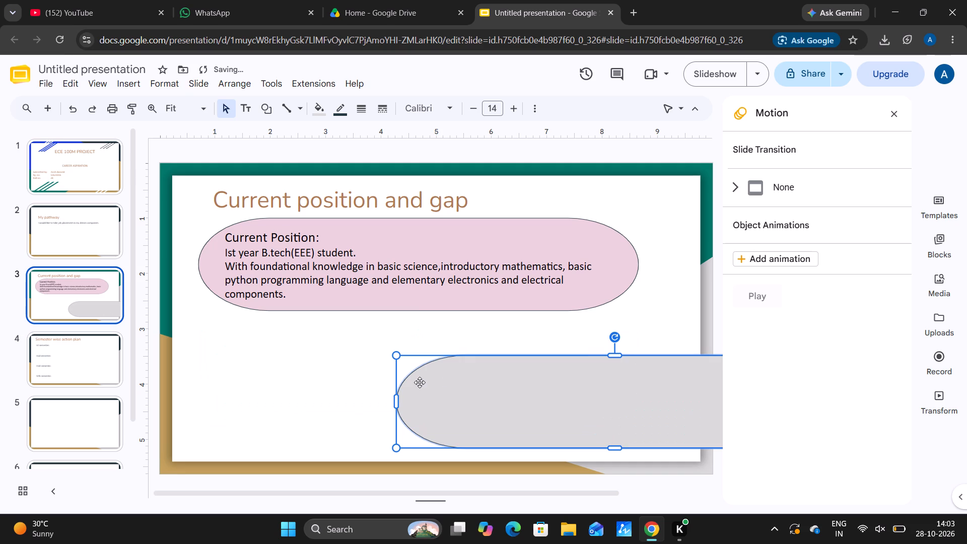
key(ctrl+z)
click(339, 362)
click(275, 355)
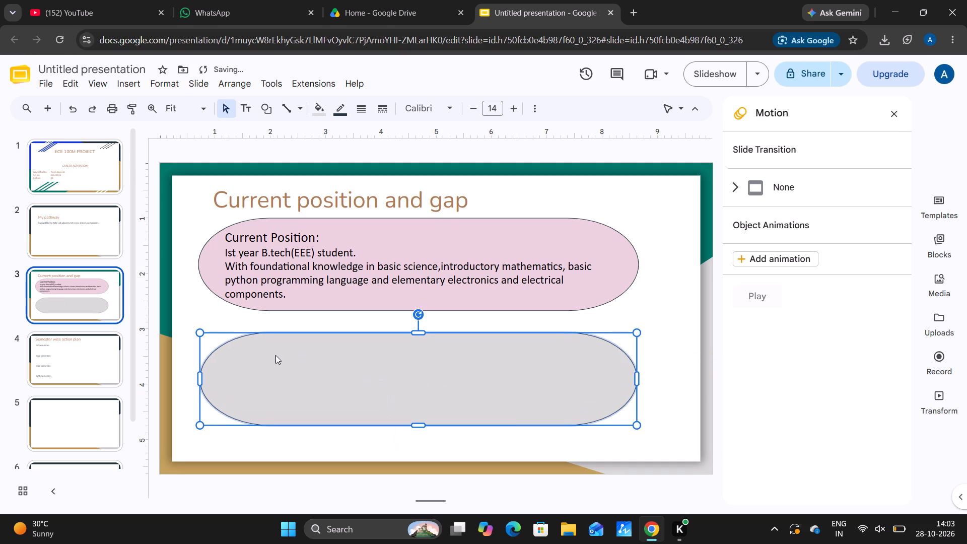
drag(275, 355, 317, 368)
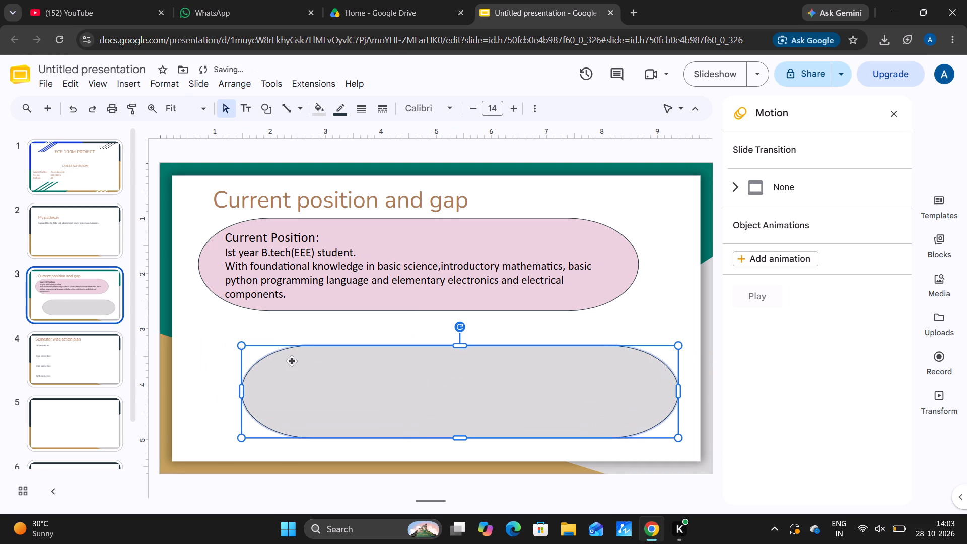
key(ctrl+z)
Fill the lower grey terminator shape with the same light pink as the Current Position shape.
click(272, 353)
double_click(272, 353)
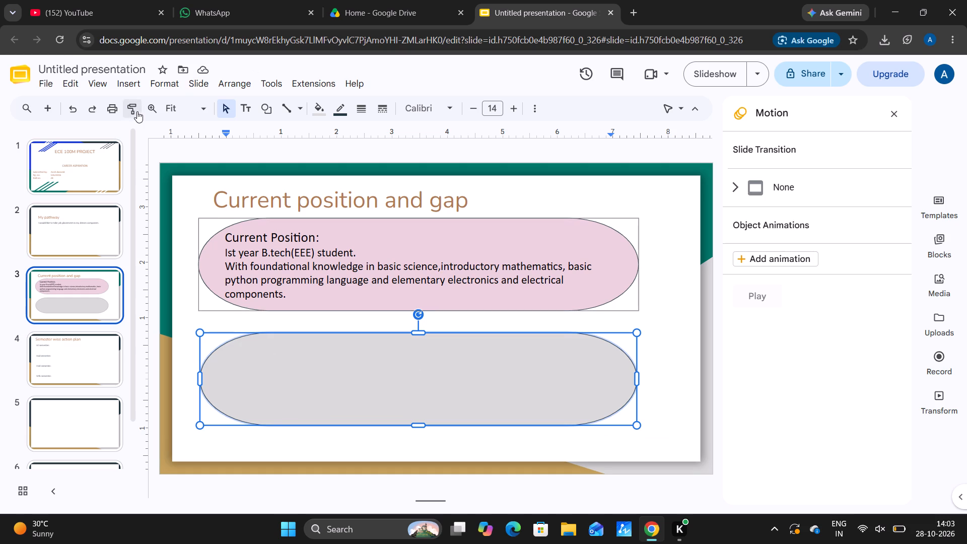
click(315, 112)
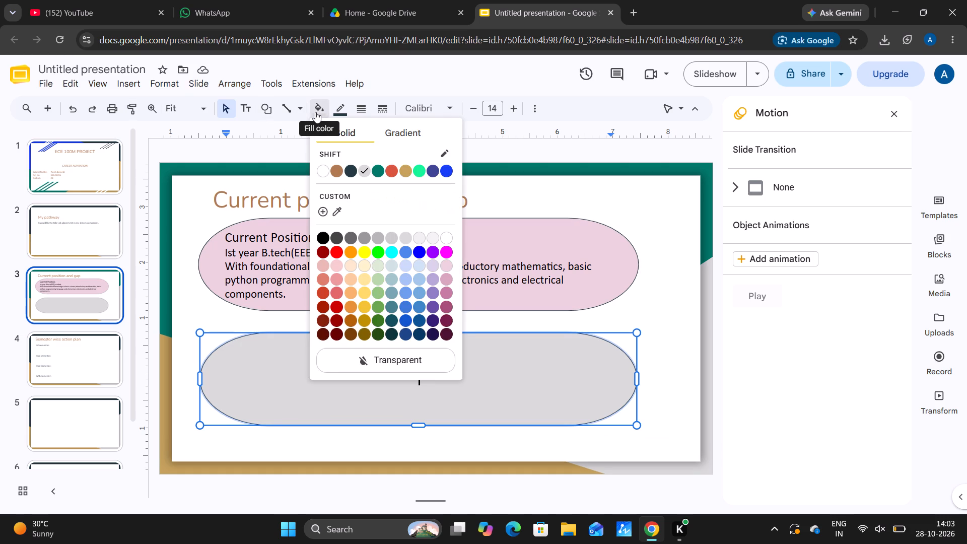
click(443, 260)
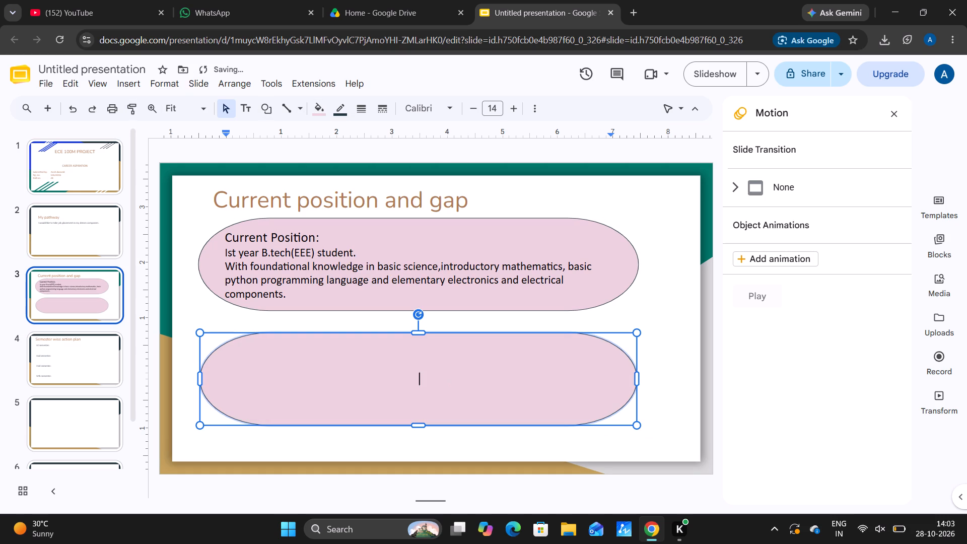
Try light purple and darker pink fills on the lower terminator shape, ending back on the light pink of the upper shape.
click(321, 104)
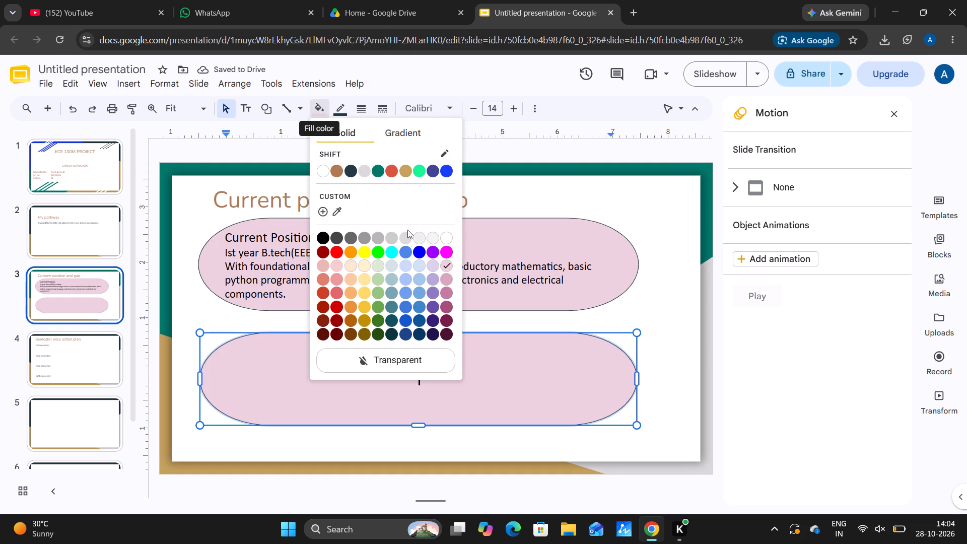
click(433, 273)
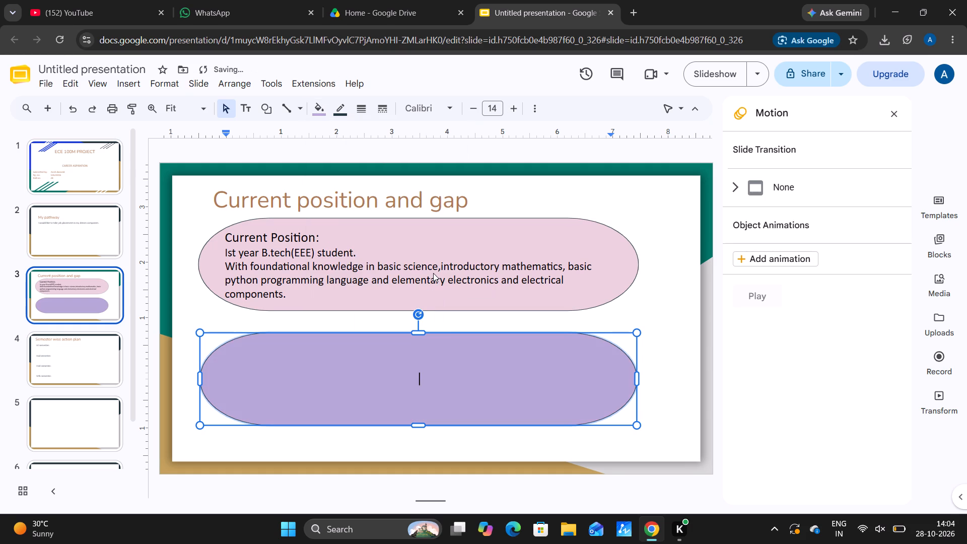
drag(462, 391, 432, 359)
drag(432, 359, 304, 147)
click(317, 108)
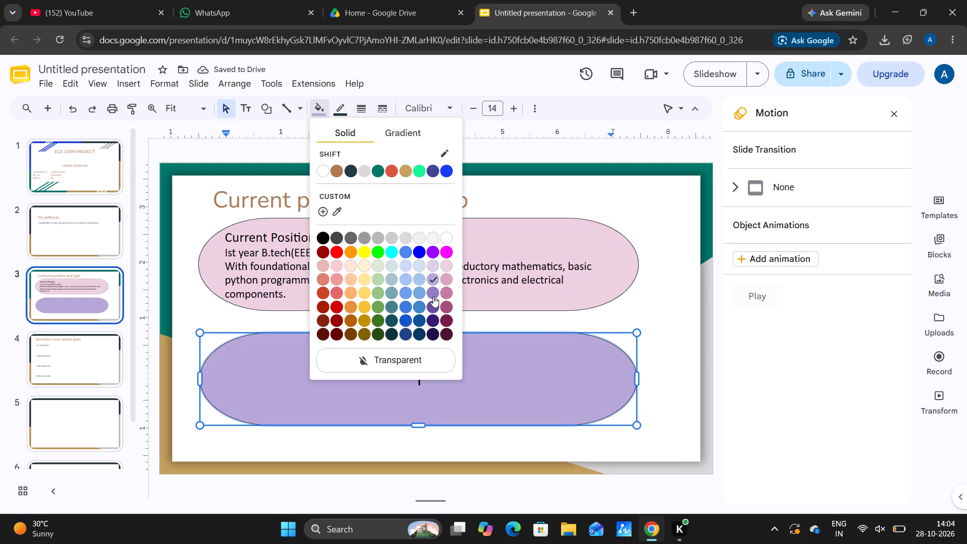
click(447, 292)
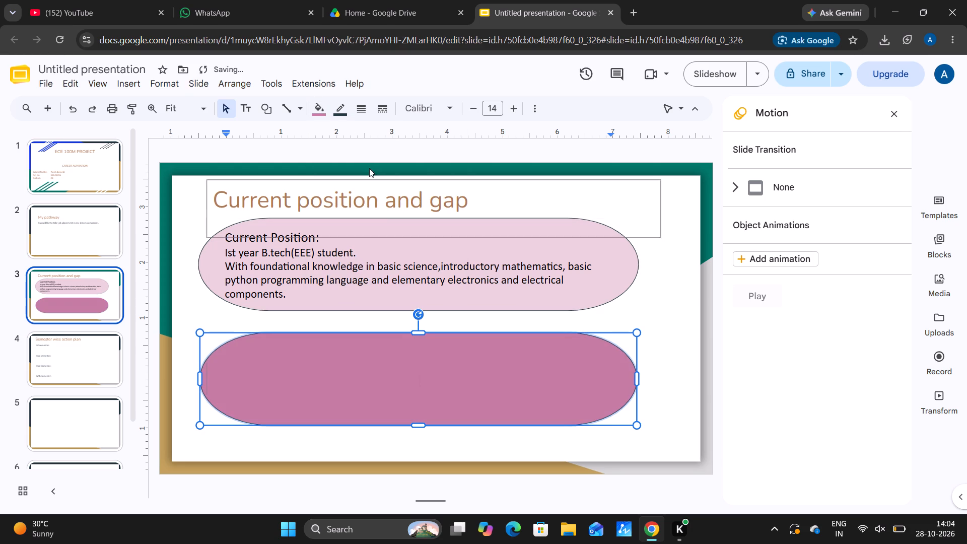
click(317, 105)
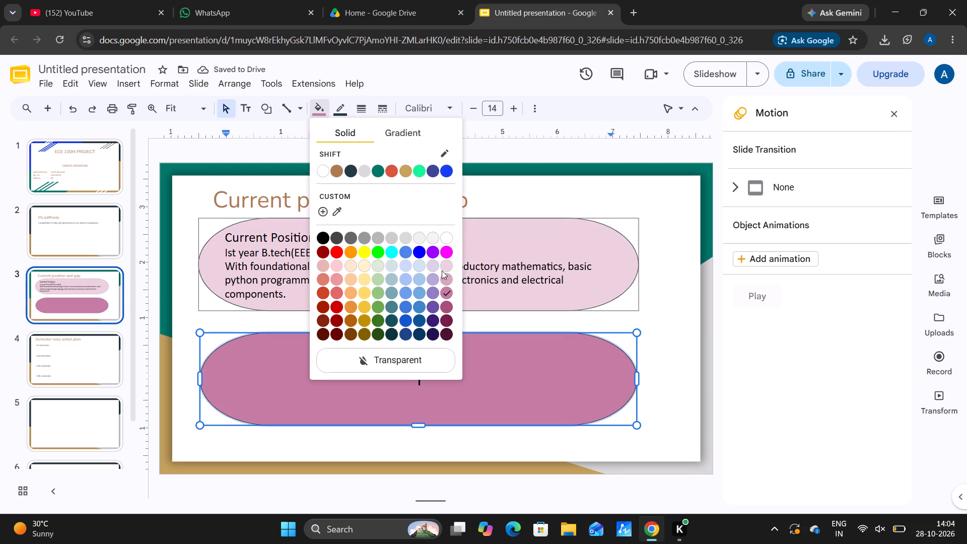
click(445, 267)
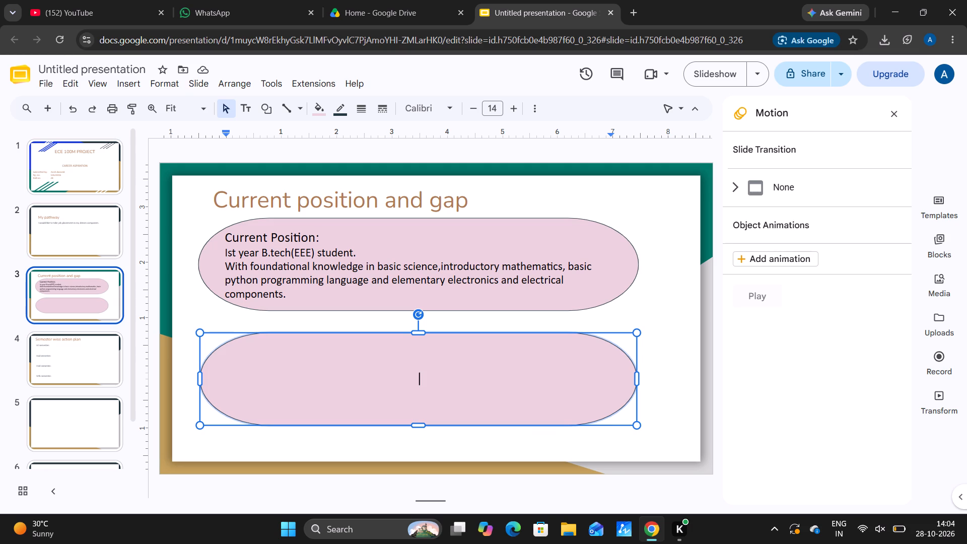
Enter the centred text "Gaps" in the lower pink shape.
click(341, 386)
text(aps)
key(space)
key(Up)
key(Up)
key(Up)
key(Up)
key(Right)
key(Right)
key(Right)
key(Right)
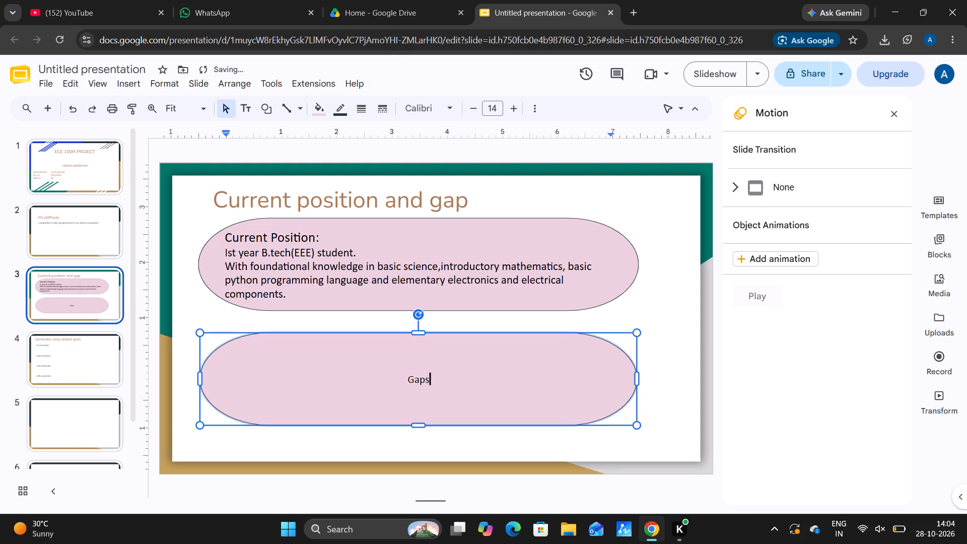
Replace the centred text in the lower pink shape with a left-aligned heading reading "Gaps:".
key(BackSpace)
key(BackSpace)
key(BackSpace)
key(BackSpace)
key(BackSpace)
key(g)
key(BackSpace)
key(Up)
text(aps)
key(shift+colon)
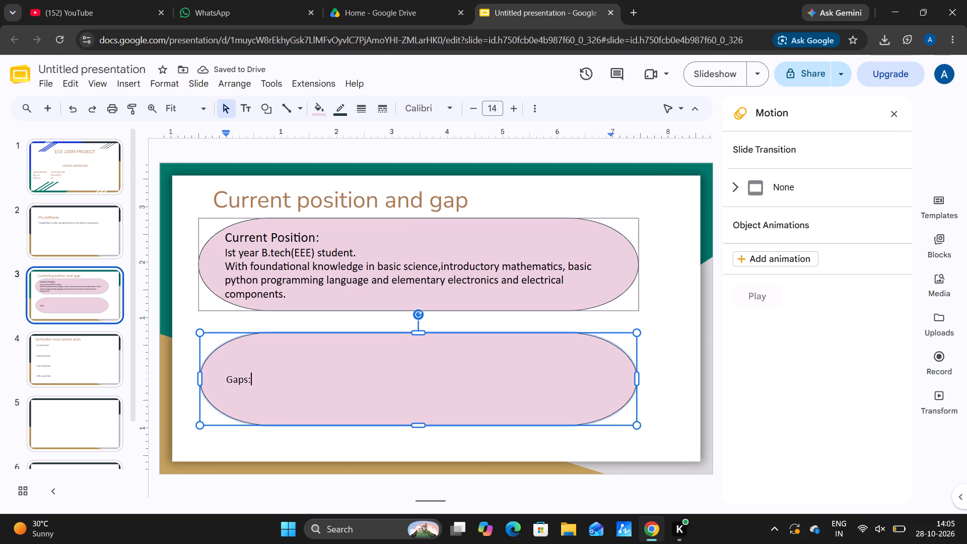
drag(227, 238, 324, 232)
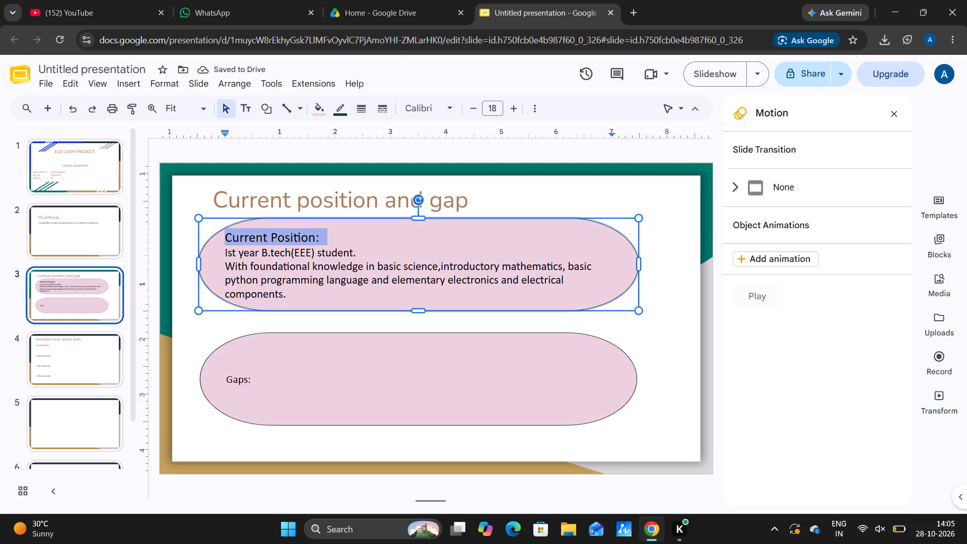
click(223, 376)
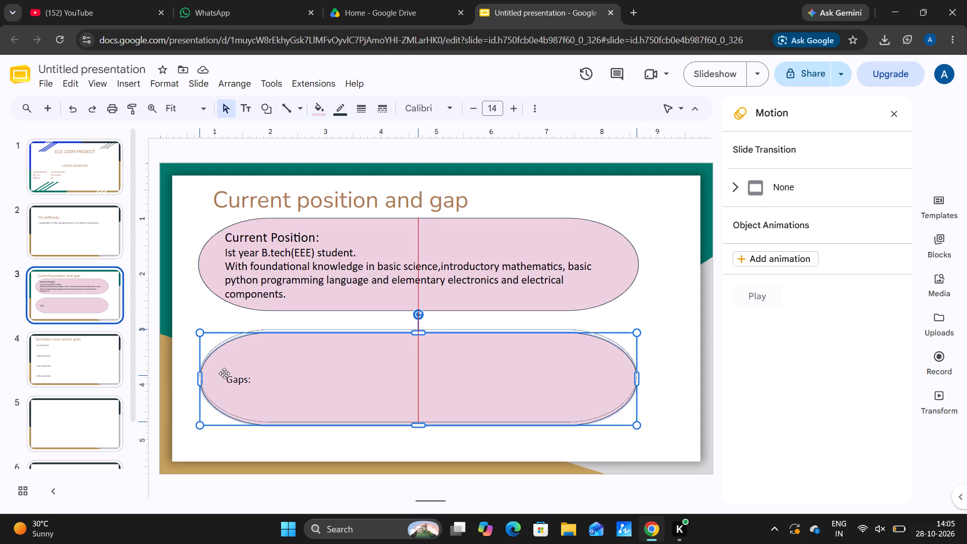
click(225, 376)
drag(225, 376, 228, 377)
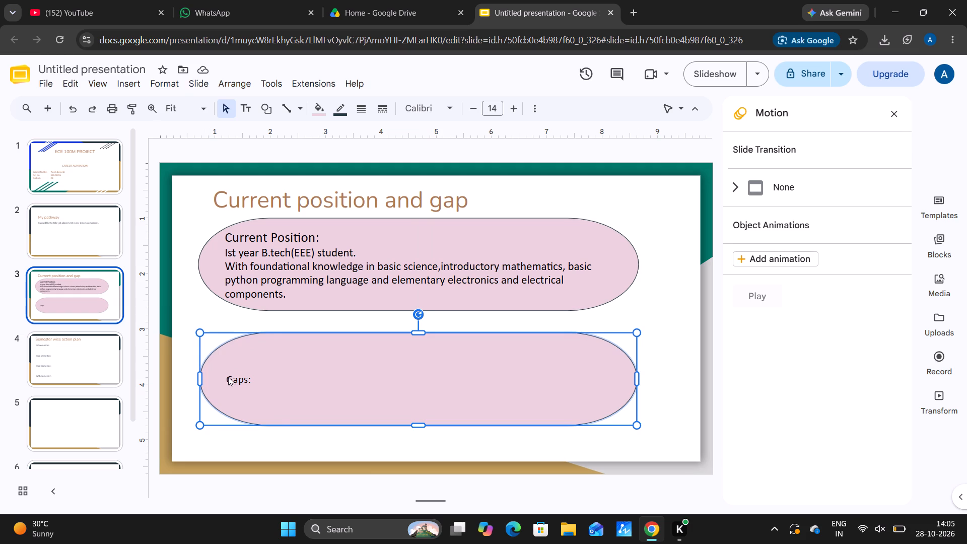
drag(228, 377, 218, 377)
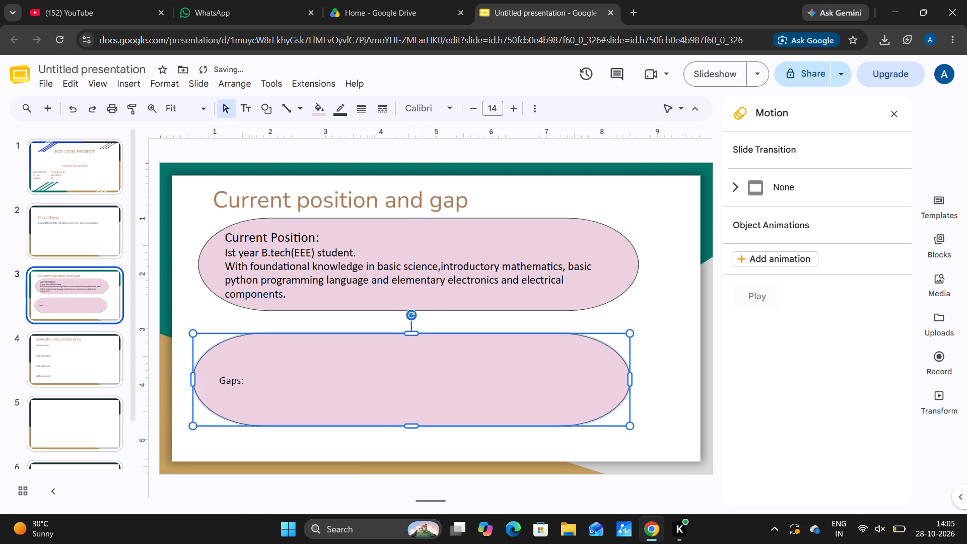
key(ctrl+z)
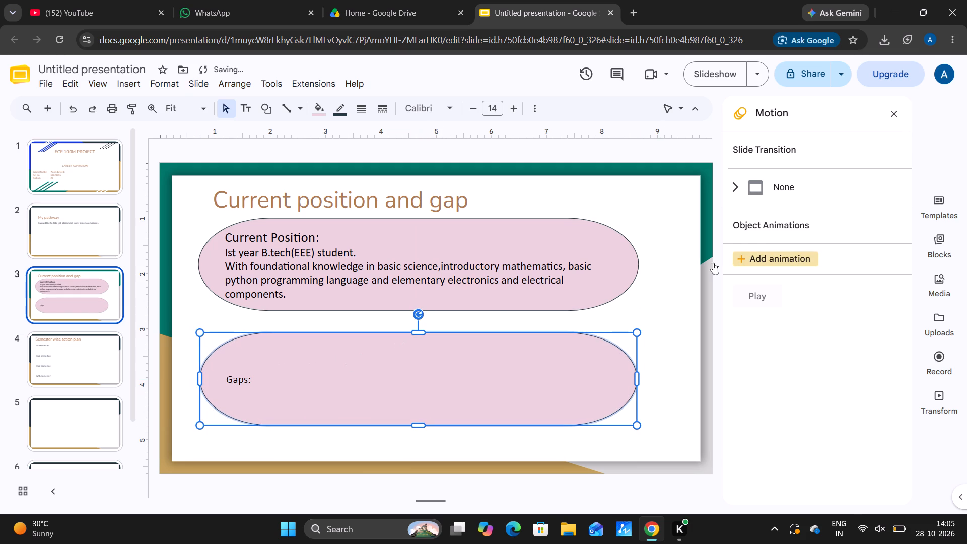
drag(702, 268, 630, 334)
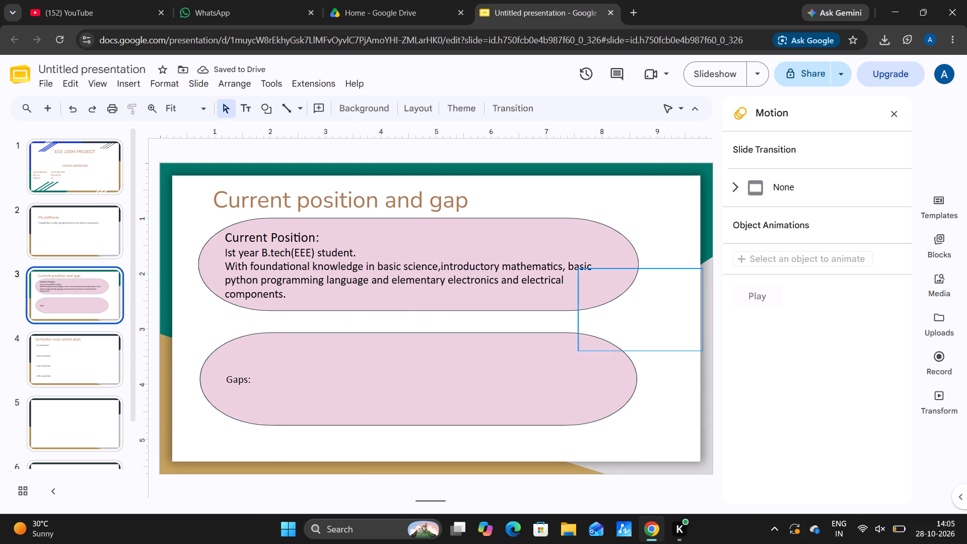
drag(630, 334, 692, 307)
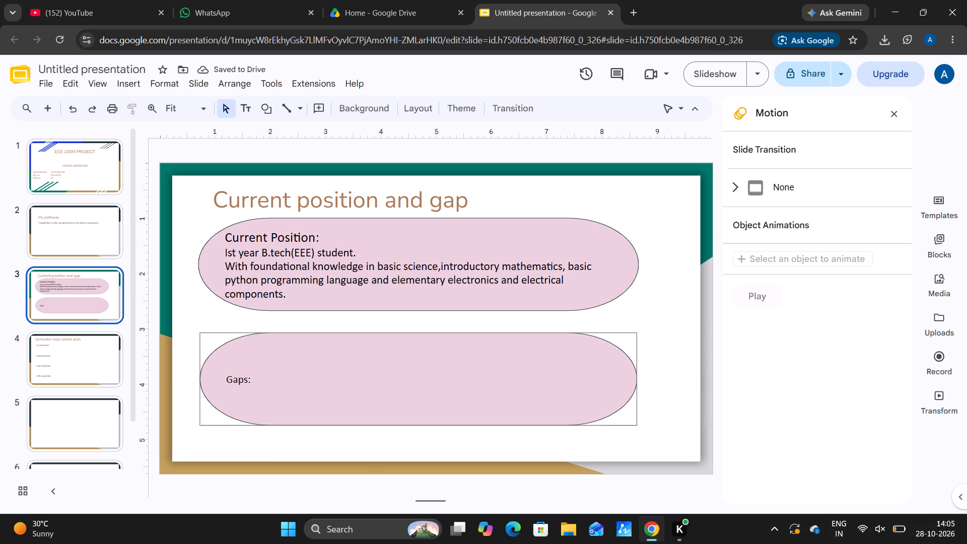
Set the font size of the "Gaps:" heading to 18 to match the "Current Position:" heading.
drag(227, 379, 264, 376)
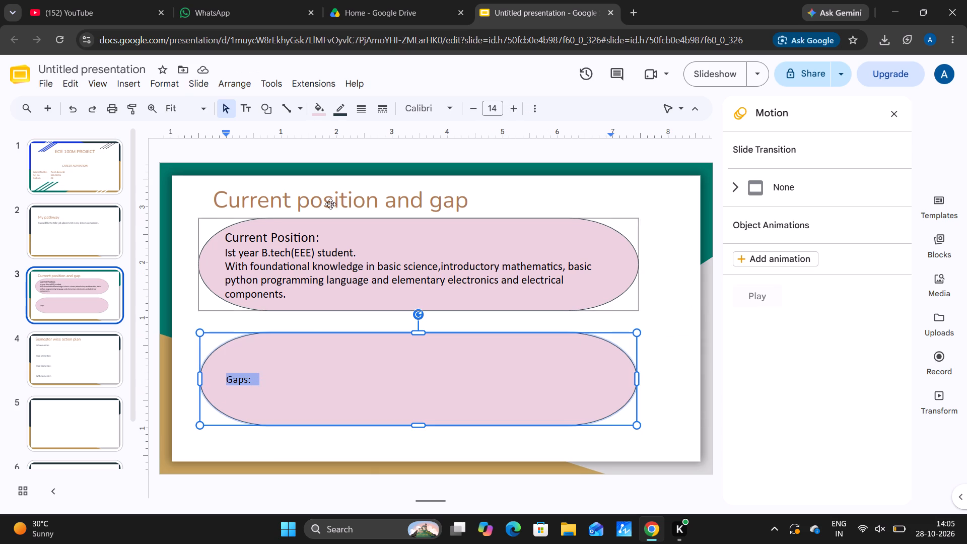
triple_click(509, 116)
click(509, 116)
click(509, 116)
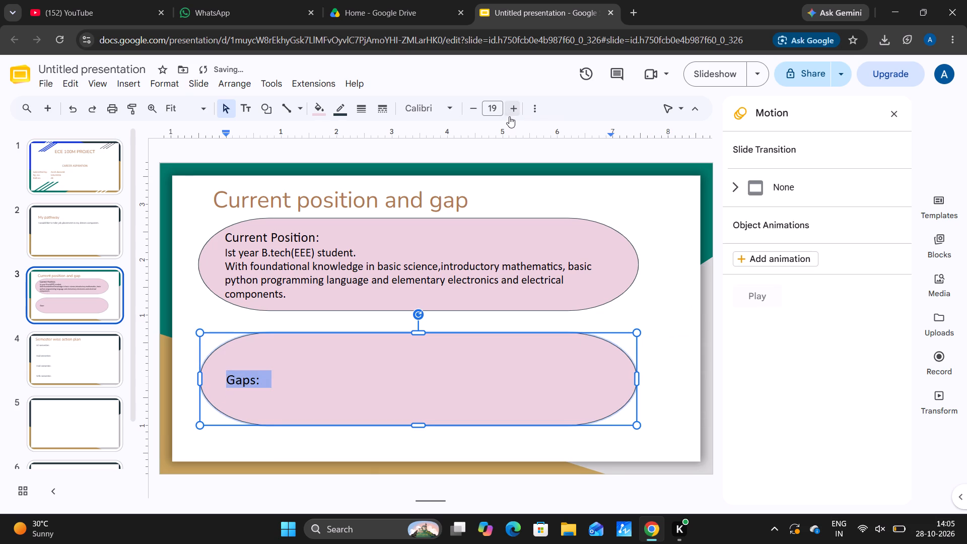
click(476, 109)
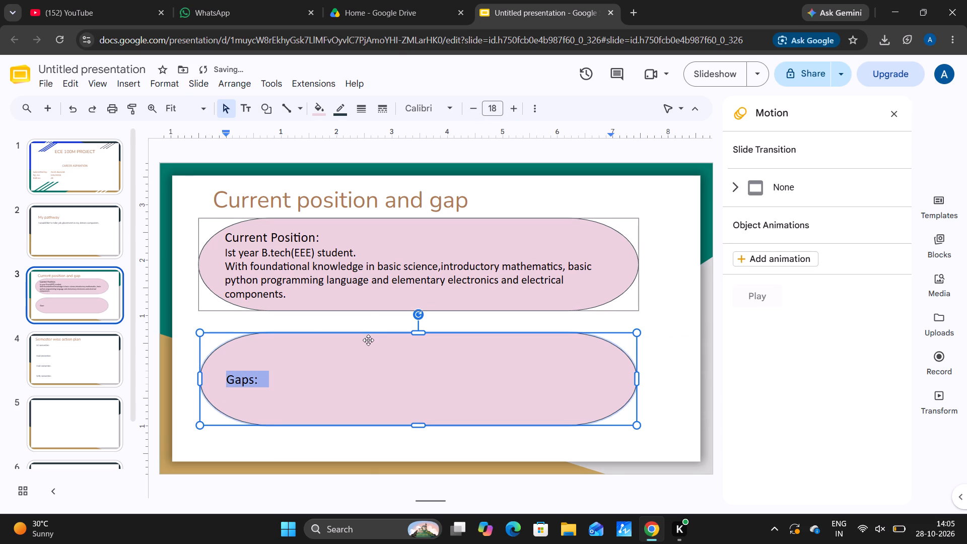
Add a dashed list item under the "Gaps:" heading reading "Lack of familiarity with core engineering software".
click(280, 373)
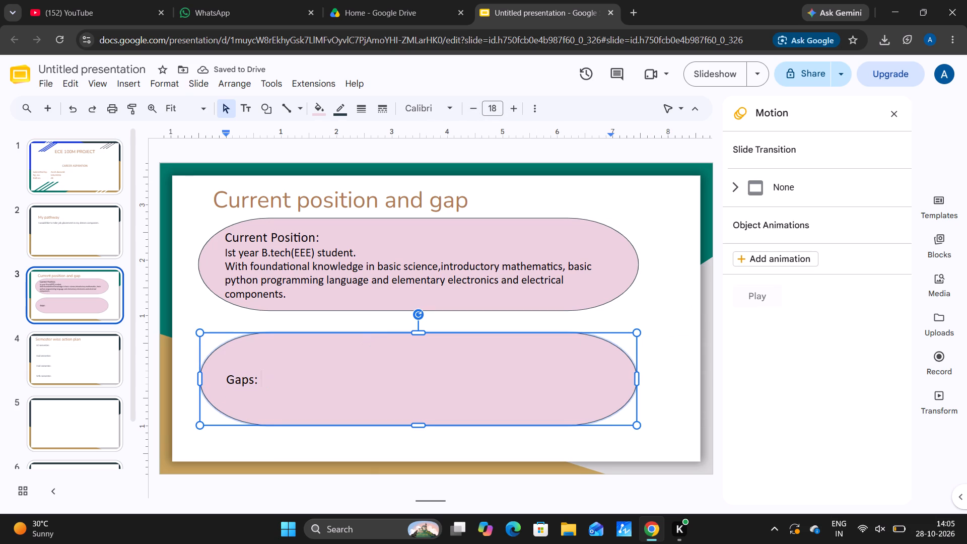
key(Return)
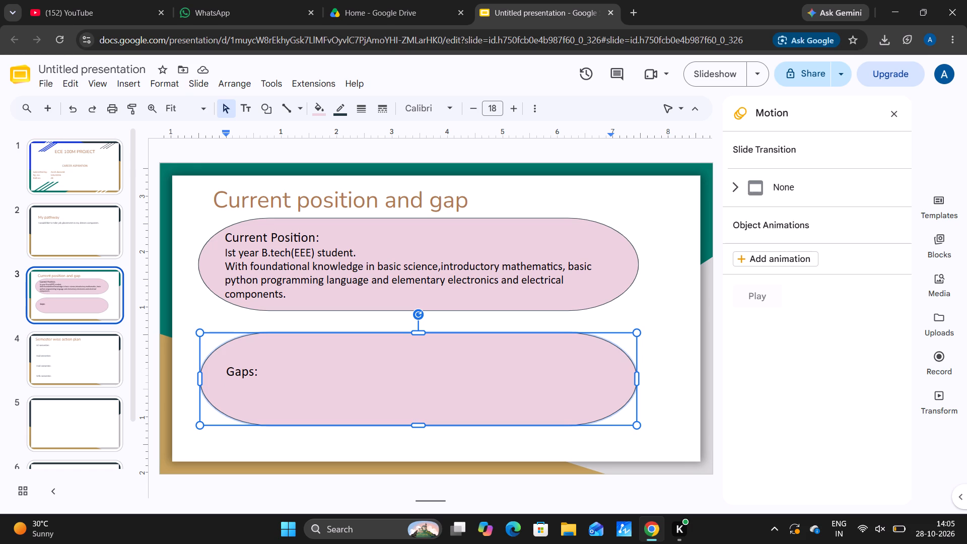
key(minus)
key(space)
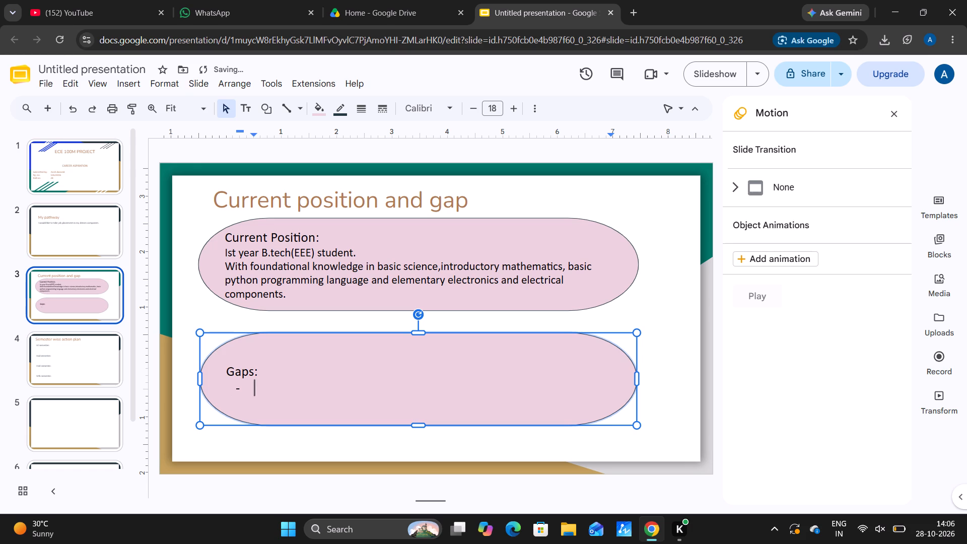
key(l)
text(ack of famil)
text(iarity with)
key(space)
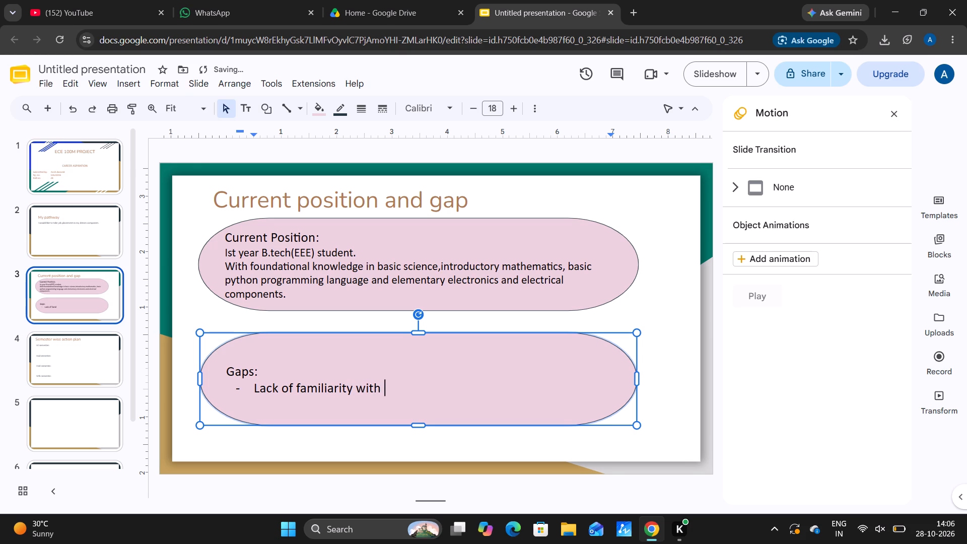
text(core engeen)
key(BackSpace)
key(BackSpace)
key(BackSpace)
text(ineering)
key(space)
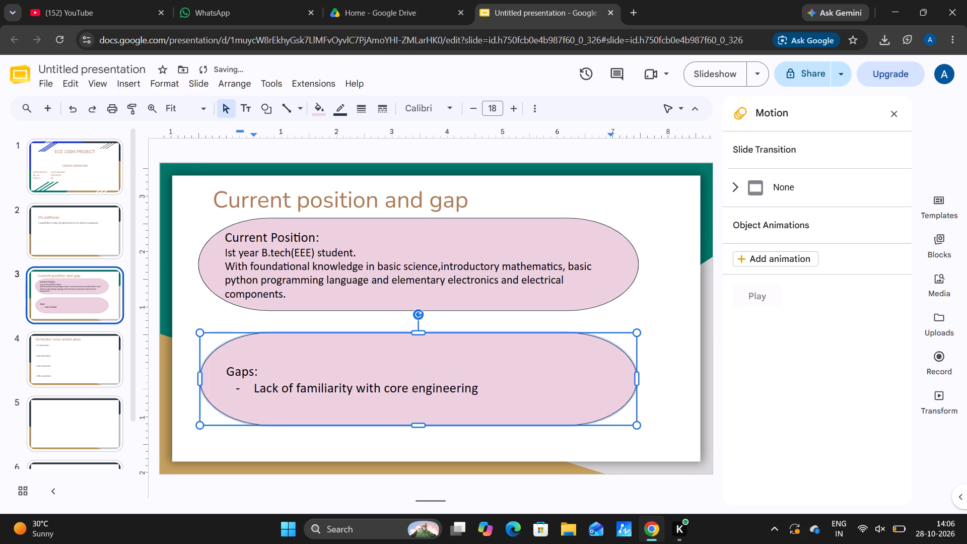
text(software)
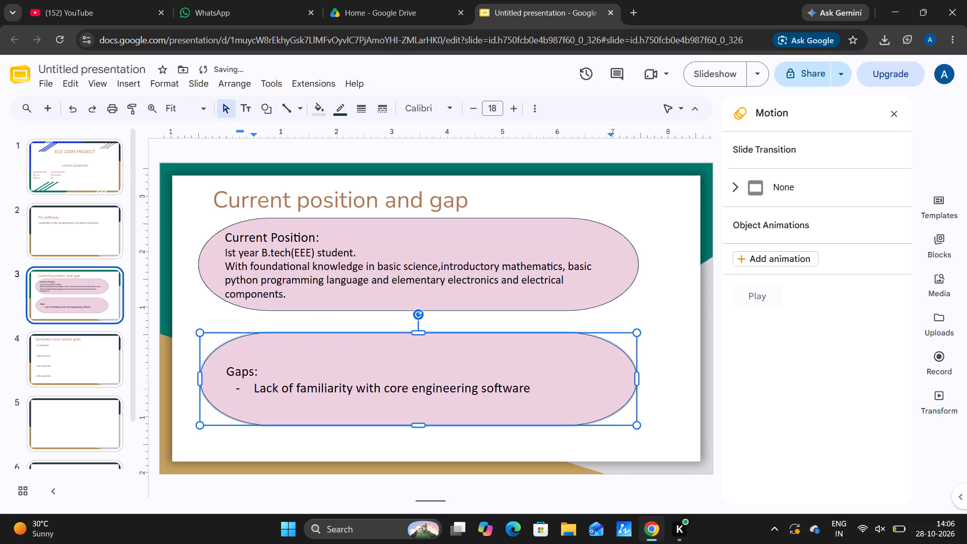
Set the font size of the list item under "Gaps:" to 15.
drag(236, 388, 547, 383)
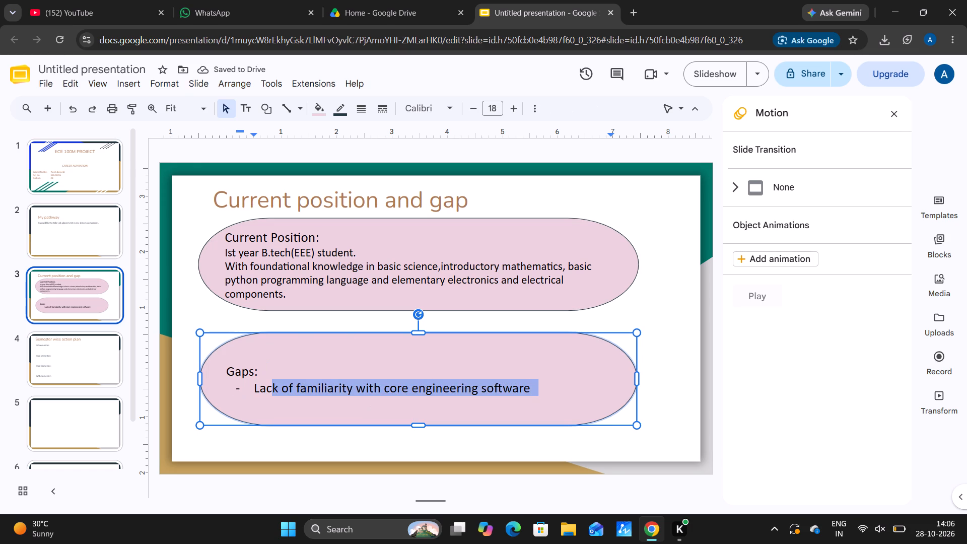
drag(547, 383, 548, 385)
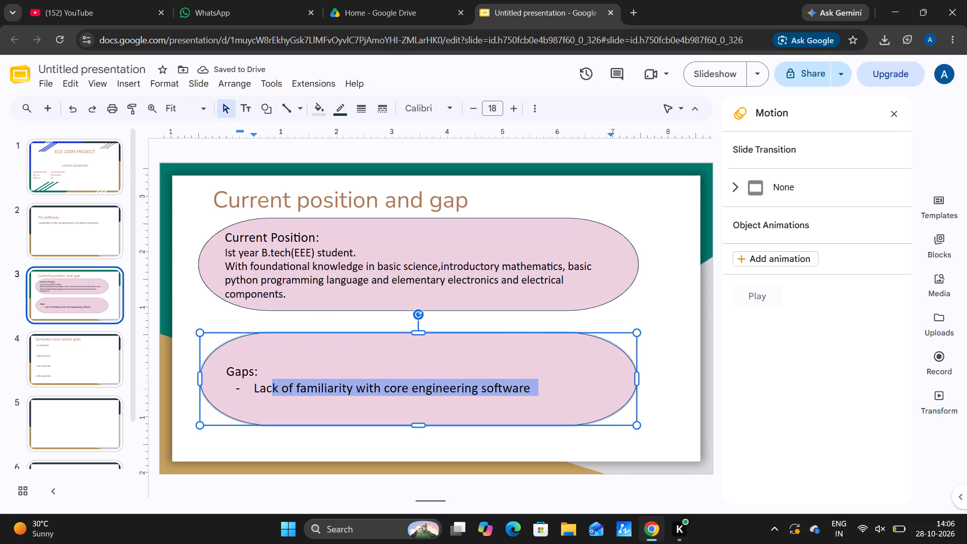
click(232, 386)
drag(232, 386, 405, 369)
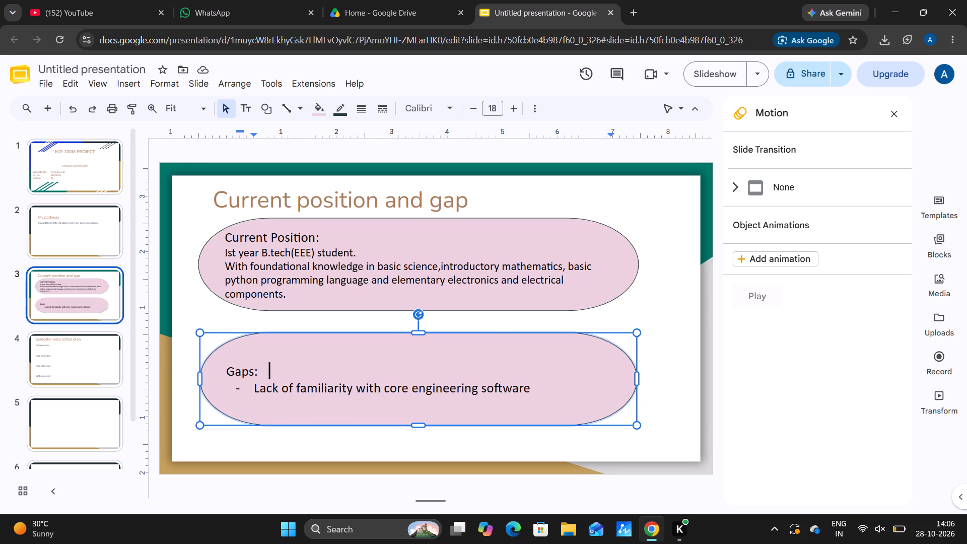
drag(405, 369, 538, 395)
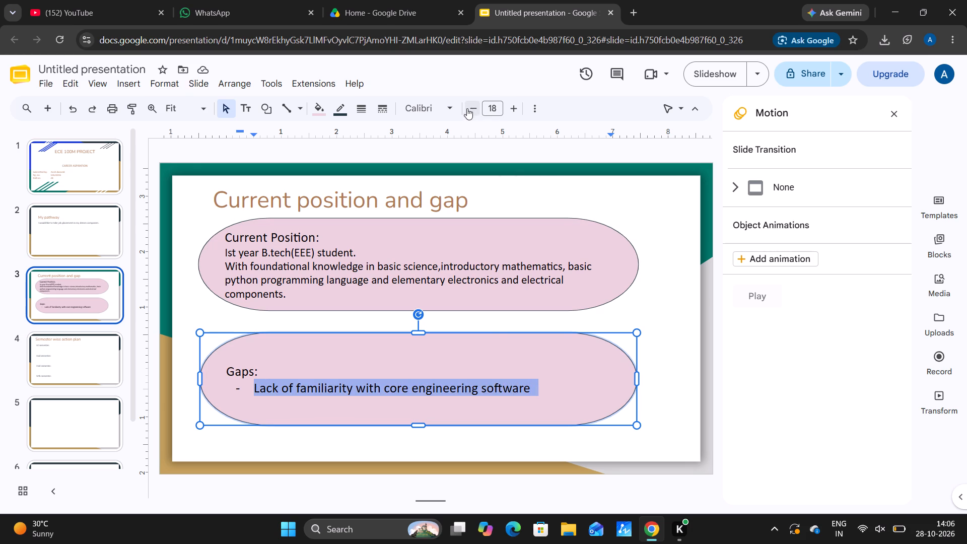
click(467, 108)
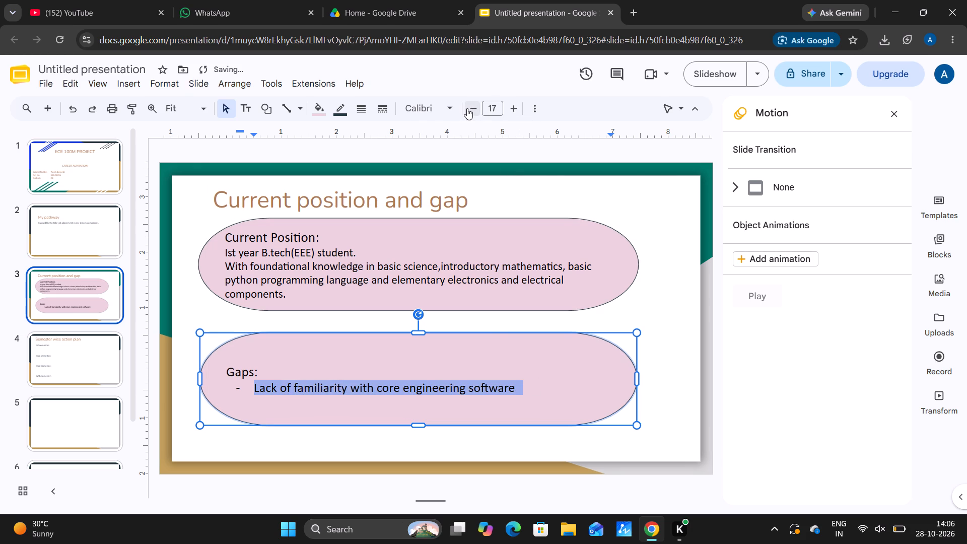
click(467, 108)
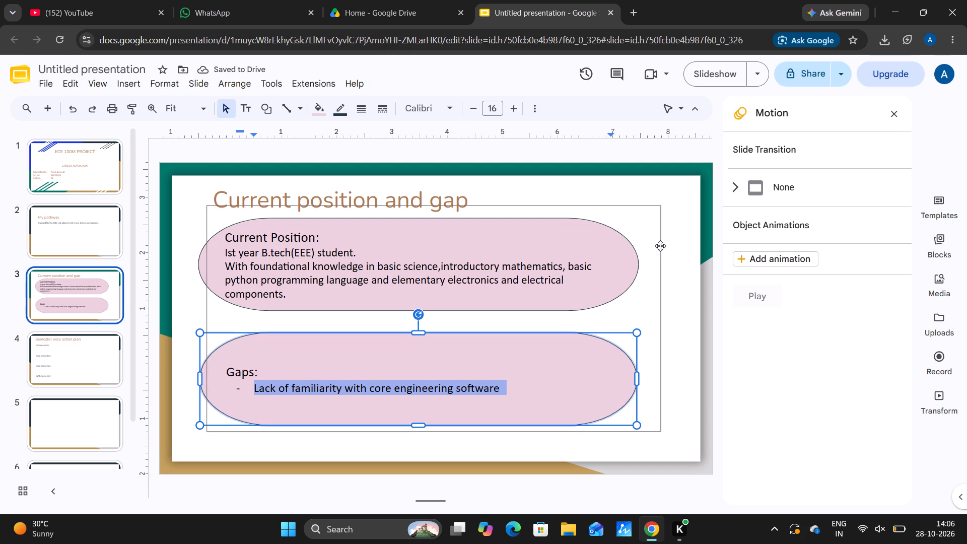
click(474, 112)
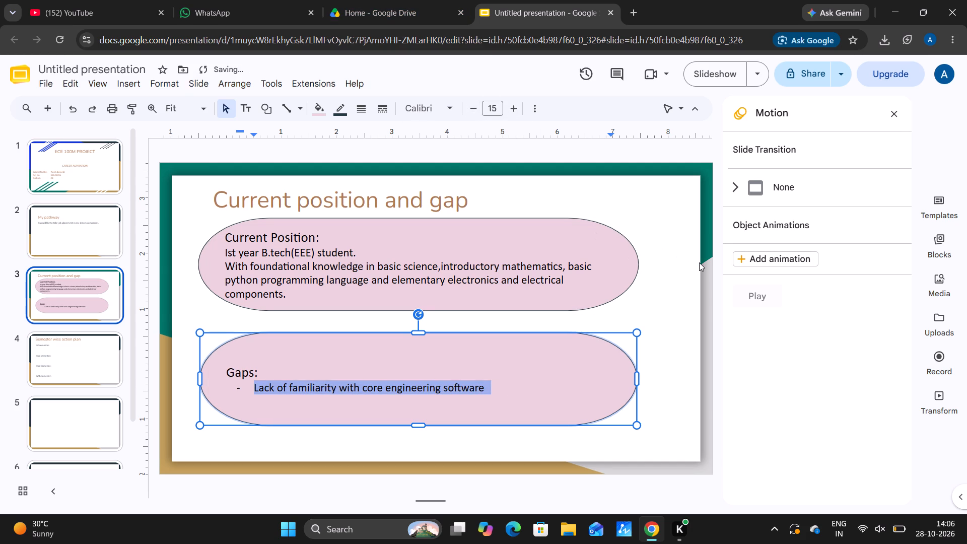
click(699, 262)
Append a space and an opening parenthesis after "software" at the end of the Gaps list item.
click(508, 386)
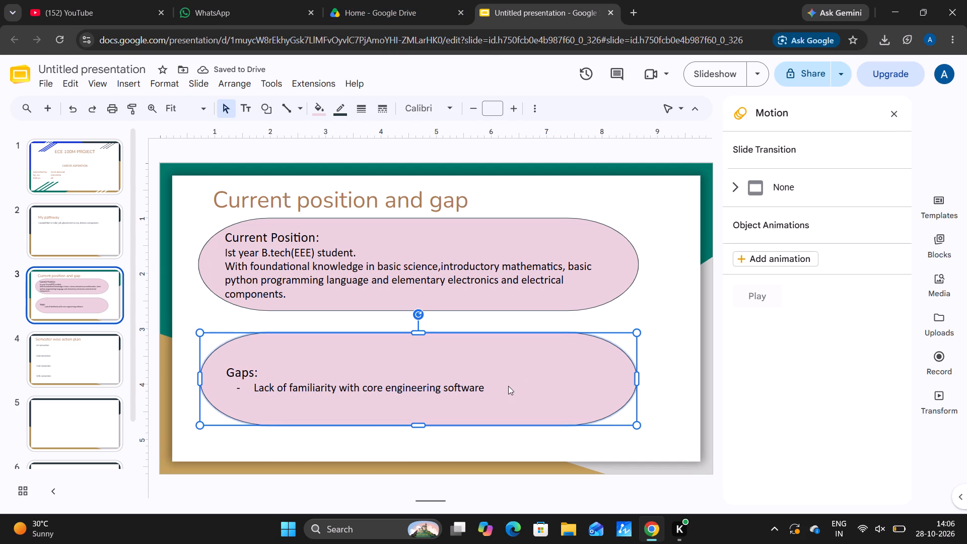
click(482, 389)
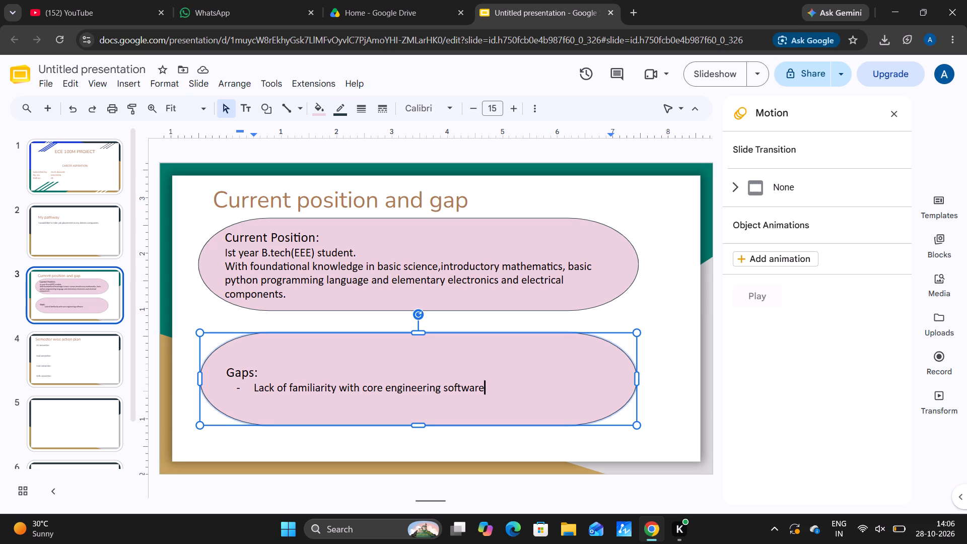
key(space)
key(shift+parenleft)
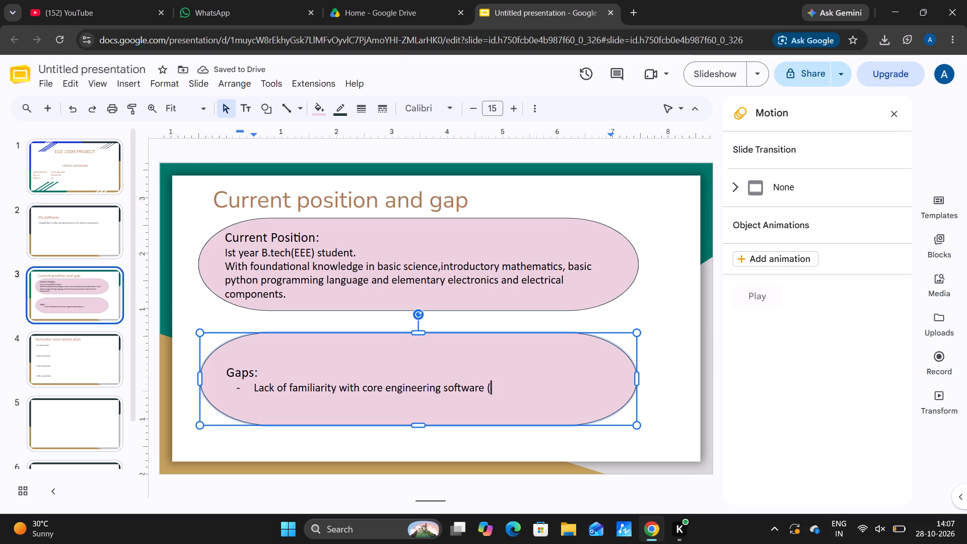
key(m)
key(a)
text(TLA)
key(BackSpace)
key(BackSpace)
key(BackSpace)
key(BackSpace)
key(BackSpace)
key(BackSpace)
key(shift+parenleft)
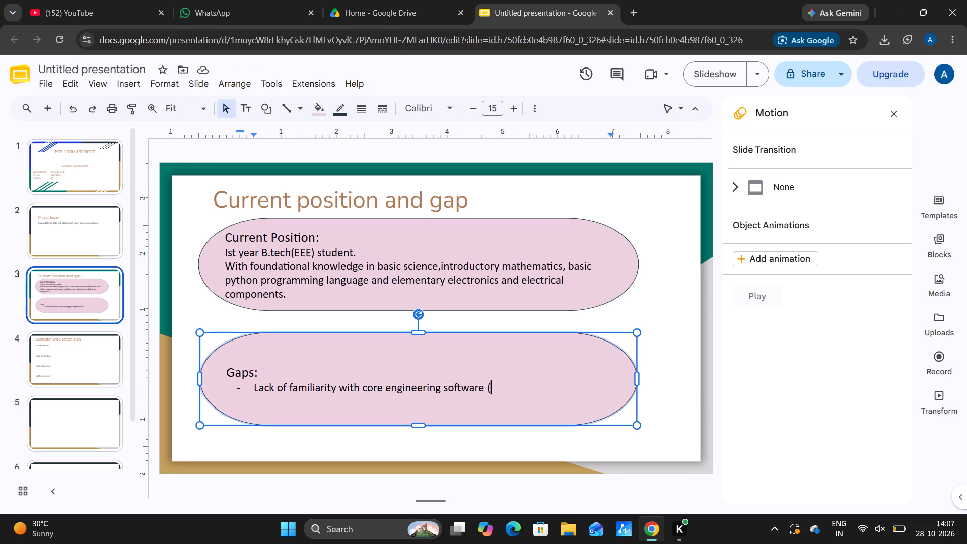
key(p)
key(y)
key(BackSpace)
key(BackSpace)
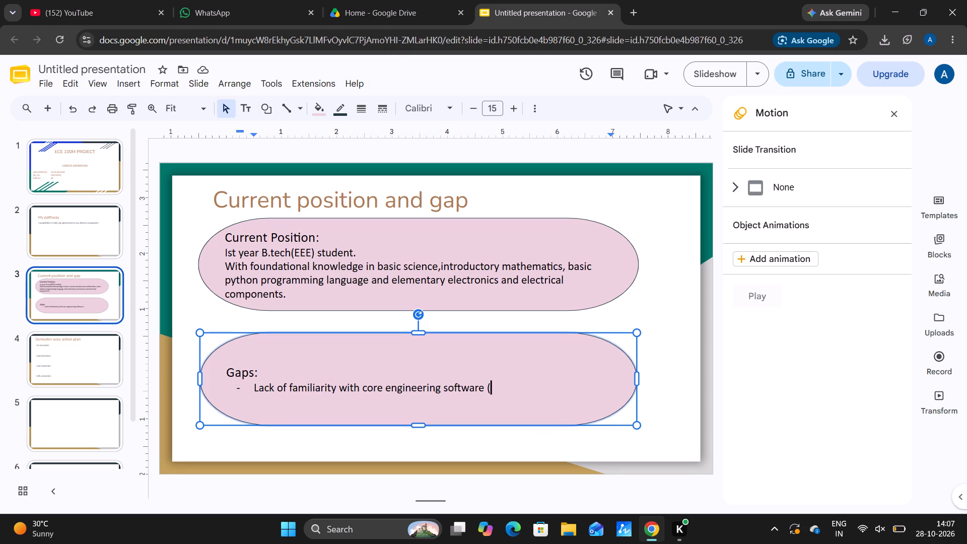
Enter "AutoCAD Electrical" after the opening parenthesis in the Gaps list item.
key(a)
key(u)
key(BackSpace)
key(o)
text(CAD)
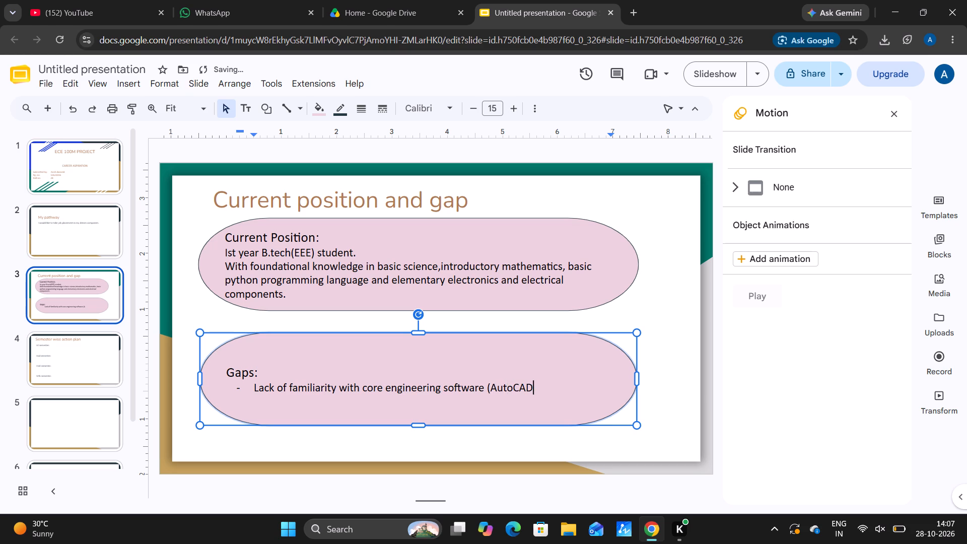
key(space)
key(e)
text(lectrical)
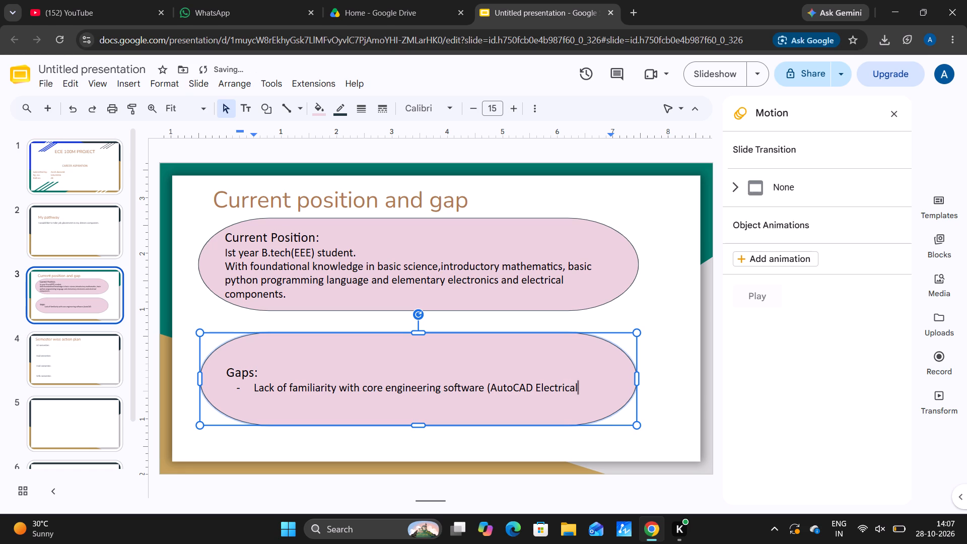
Continue the software list after "AutoCAD Electrical" with ",Arduino,Proteous,PV".
key(comma)
key(a)
key(r)
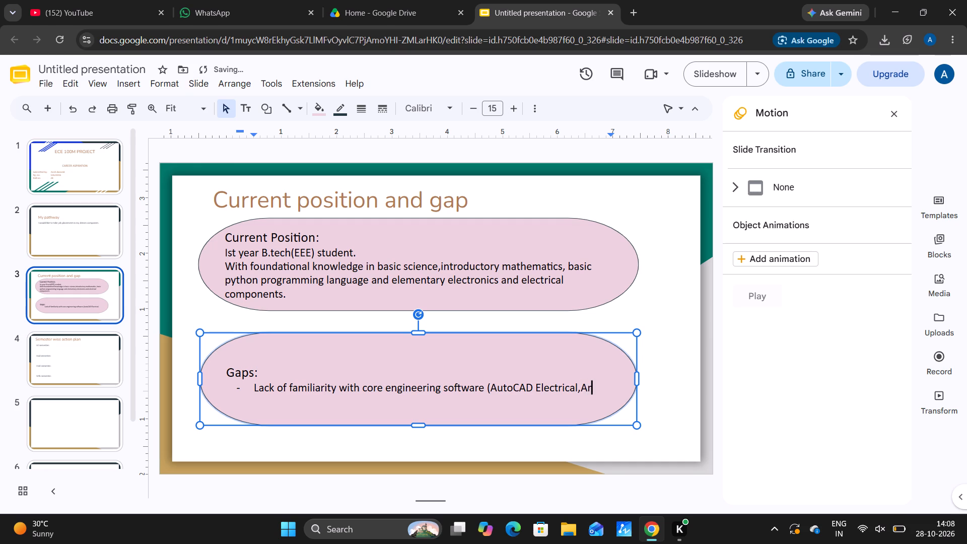
text(duino)
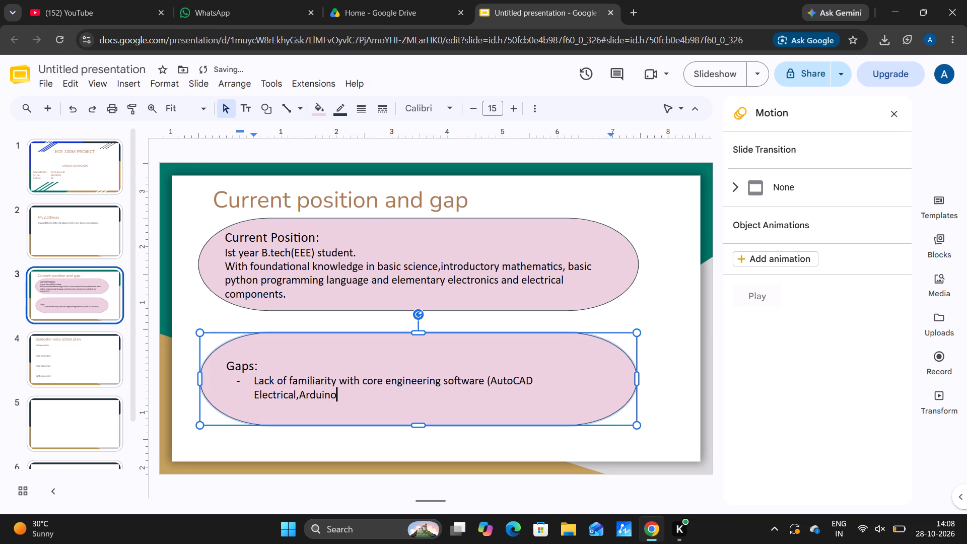
key(comma)
key(p)
text(roteous)
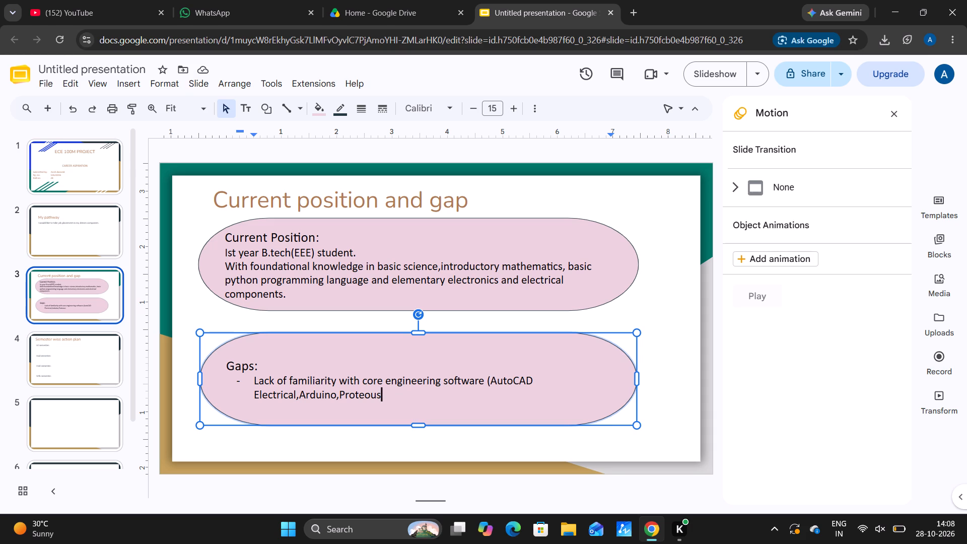
key(comma)
key(p)
key(v)
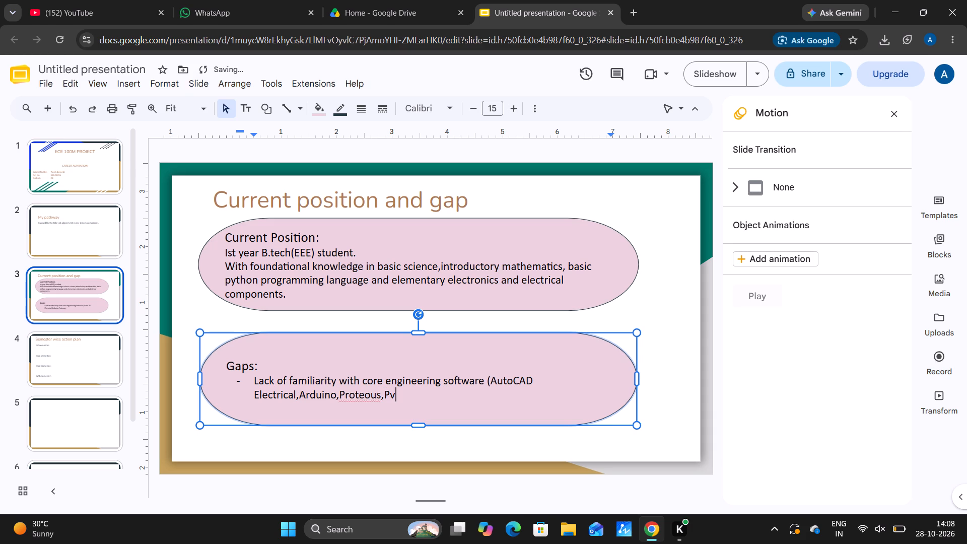
key(BackSpace)
key(v)
Correct the misspelled "Proteous" to the suggested spelling "Proteus".
key(Left)
key(Left)
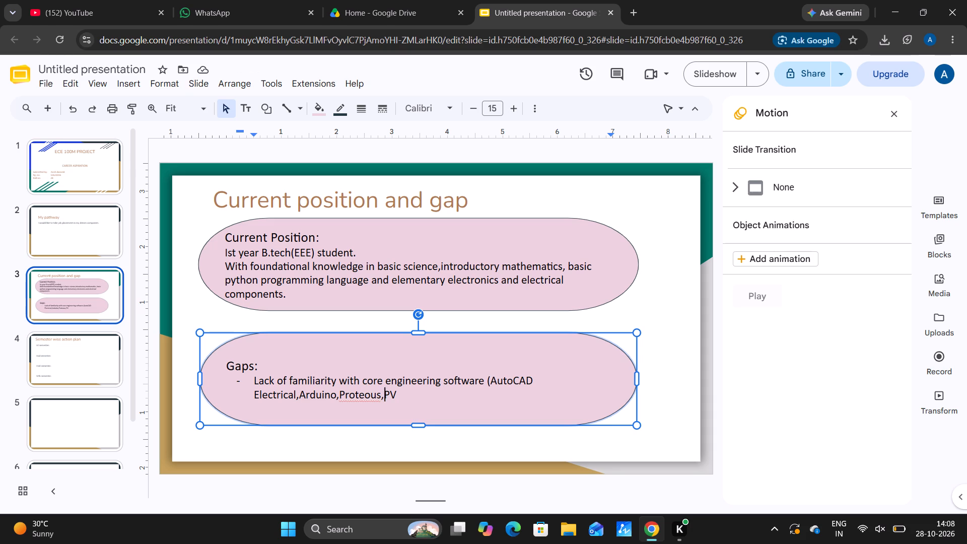
key(Left)
click(364, 373)
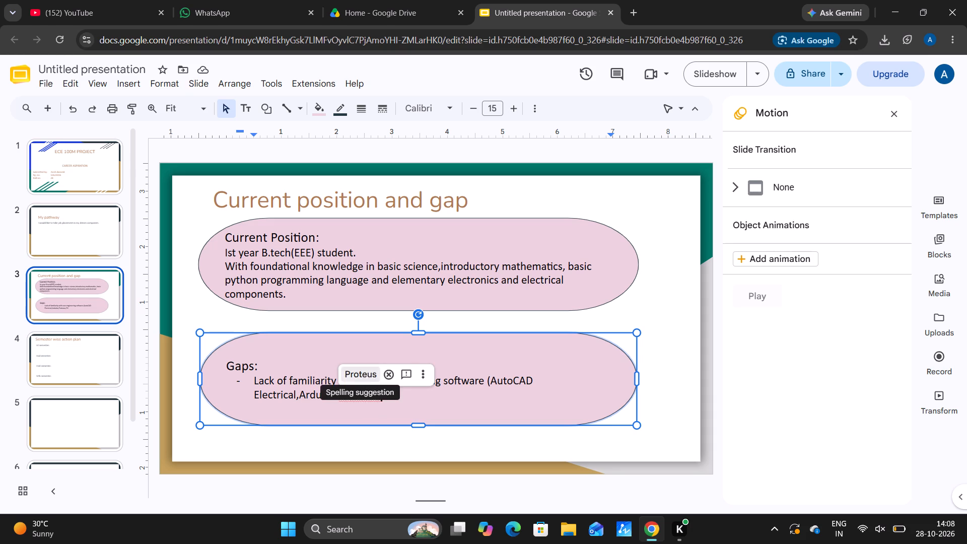
Complete the last software name as "PVsyst" and add a closing parenthesis.
click(391, 395)
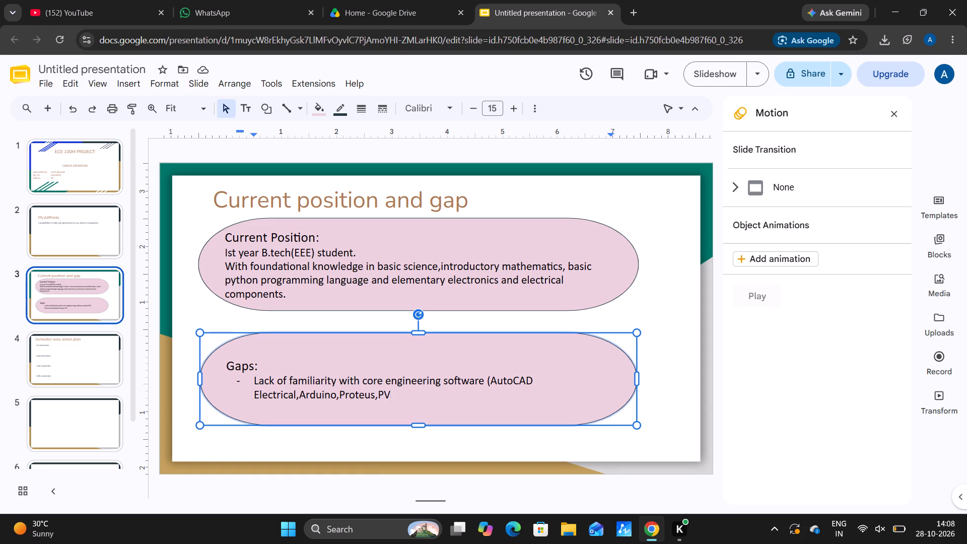
key(s)
text(yst)
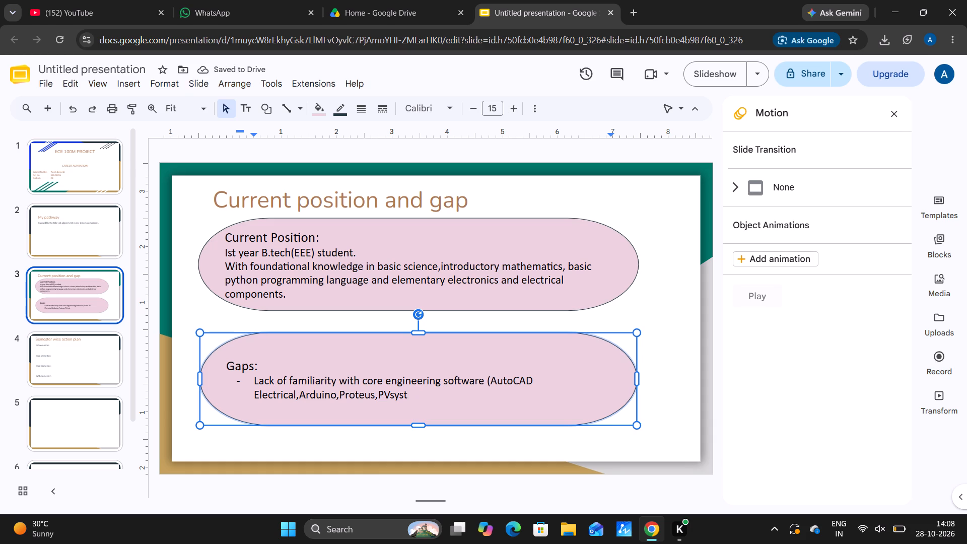
key(shift+parenright)
Add a second dashed item under "Gaps:" reading "No hands-on experience with hardwarecomponents like".
key(Return)
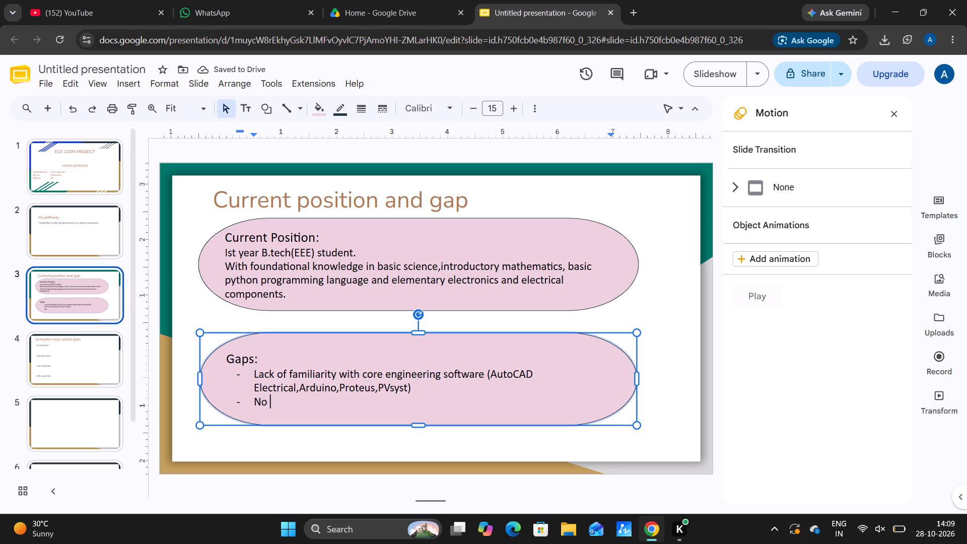
text(hands)
key(space)
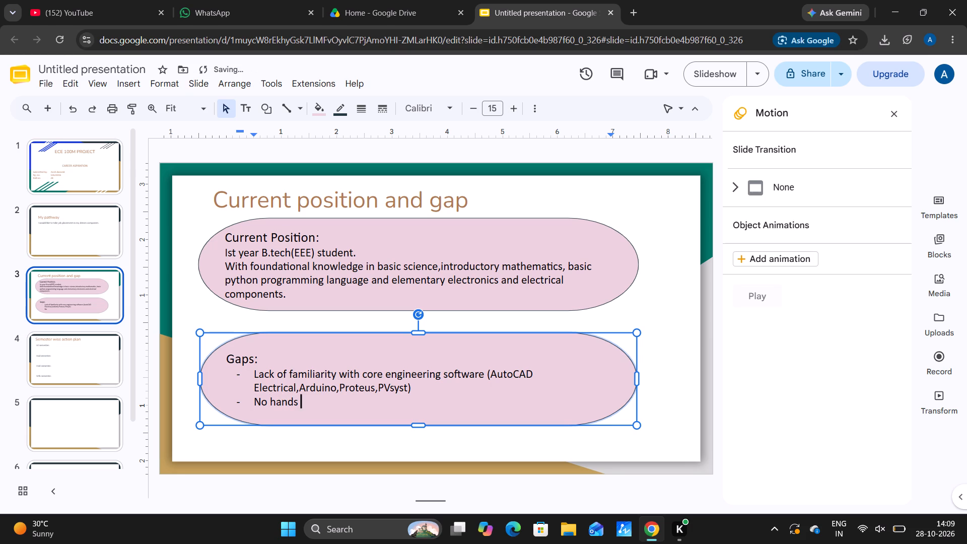
key(BackSpace)
key(minus)
text(on experiance)
key(space)
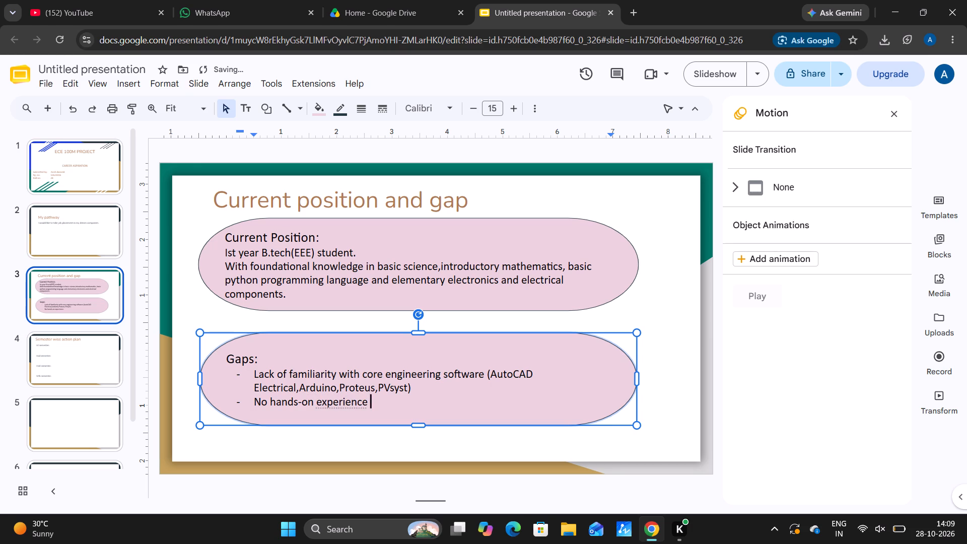
text(wi)
key(h)
key(BackSpace)
text(th)
key(space)
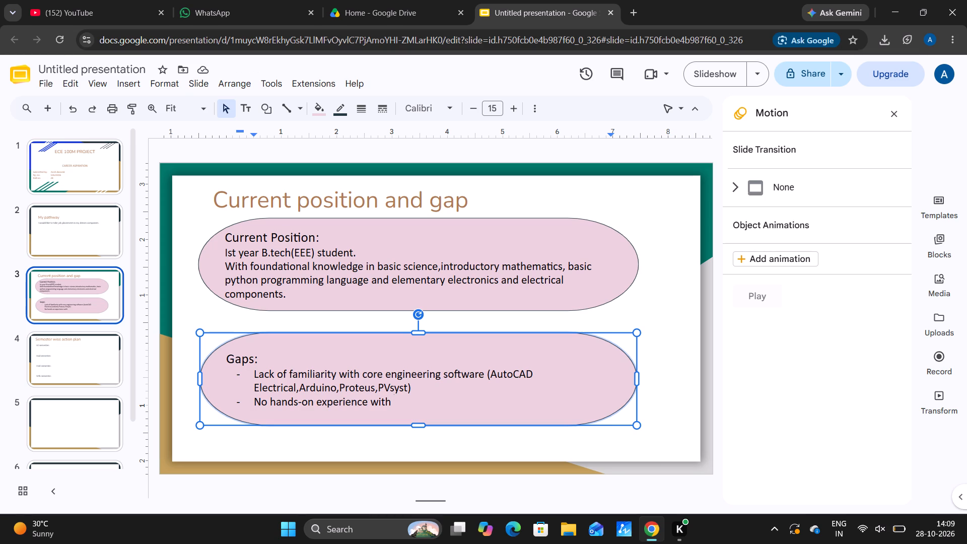
text(hardware)
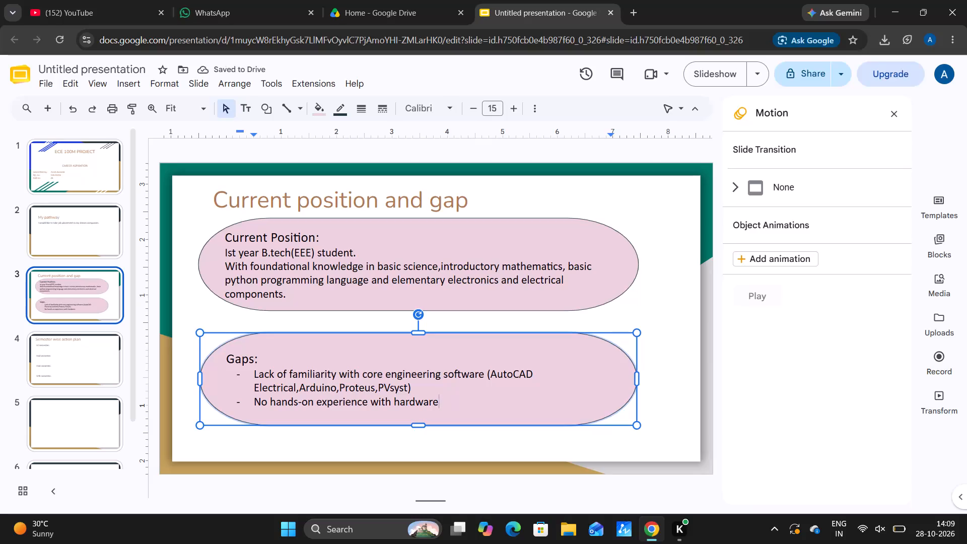
text(components like)
key(space)
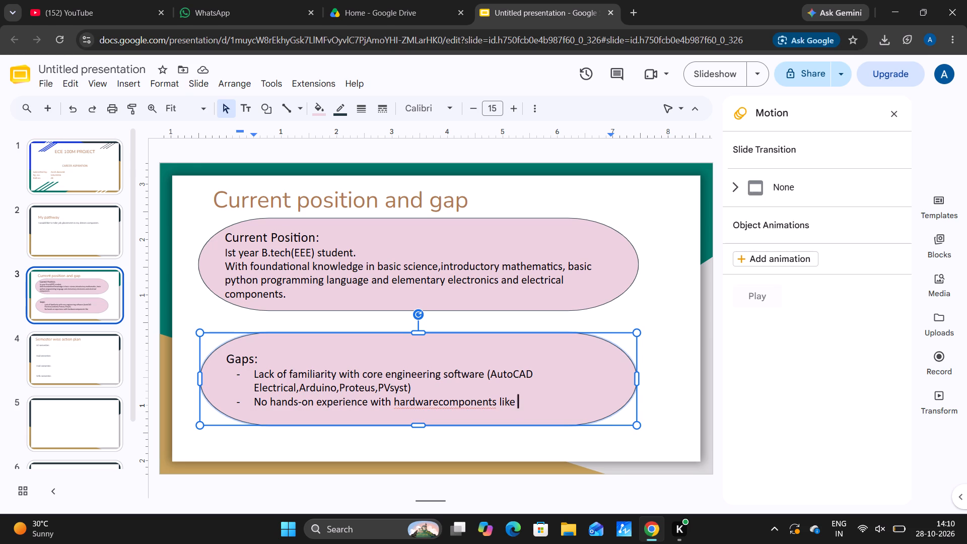
Insert the missing space between "hardware" and "components" in the second Gaps item.
key(Left)
key(Left)
key(Left)
key(Left)
key(Left)
key(Left)
key(Left)
key(Left)
key(Left)
key(Left)
key(Left)
key(Left)
key(Left)
key(Left)
key(Left)
key(Left)
key(space)
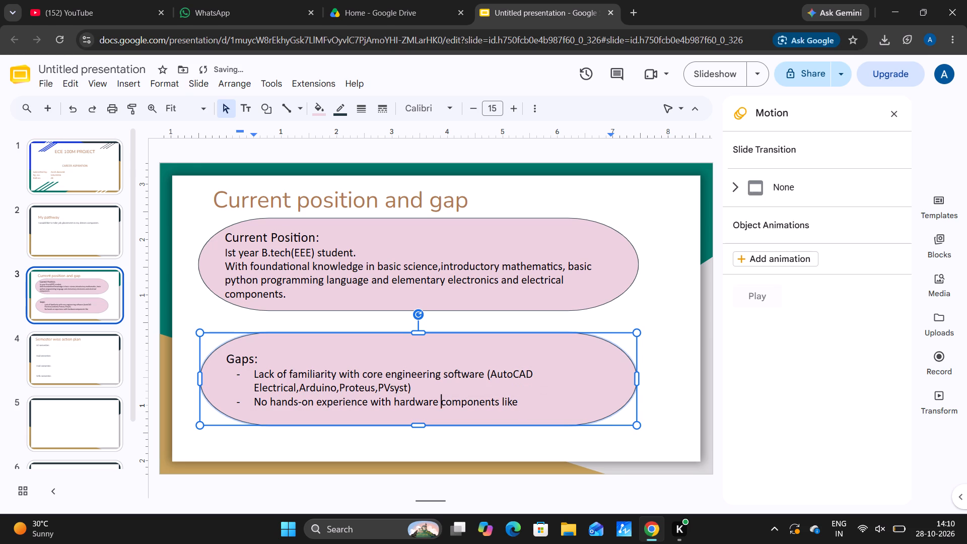
Append "PLCs" after "like" at the end of the second Gaps item.
key(Right)
key(Right)
key(Right)
key(Right)
key(Right)
key(Right)
key(Right)
key(Right)
key(Right)
key(Right)
key(Right)
key(Right)
key(Right)
key(Right)
key(Right)
key(space)
text(PLC)
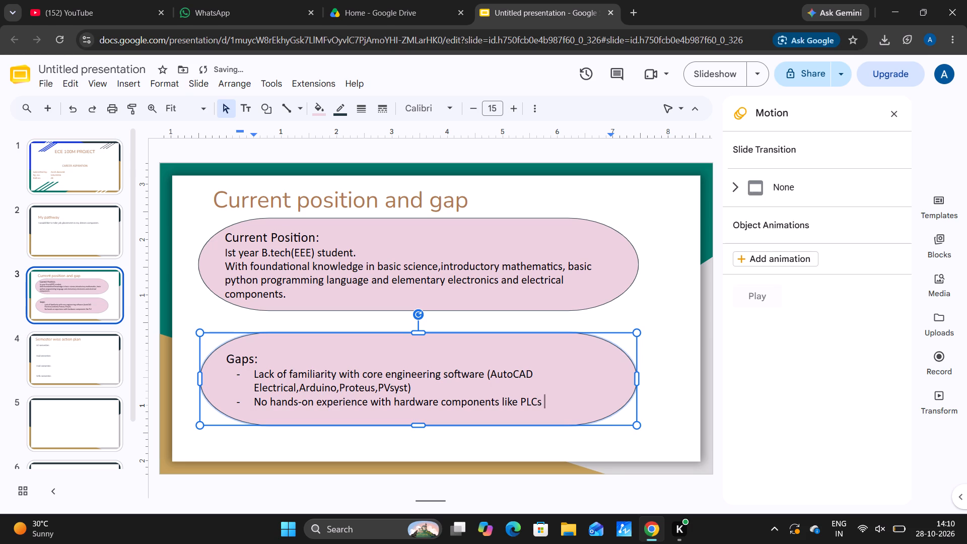
Append "(ProgrammableLogic" directly after "PLCs" in the second Gaps item, with no space before the parenthesis.
key(BackSpace)
key(shift+parenleft)
key(BackSpace)
key(BackSpace)
key(BackSpace)
key(BackSpace)
key(BackSpace)
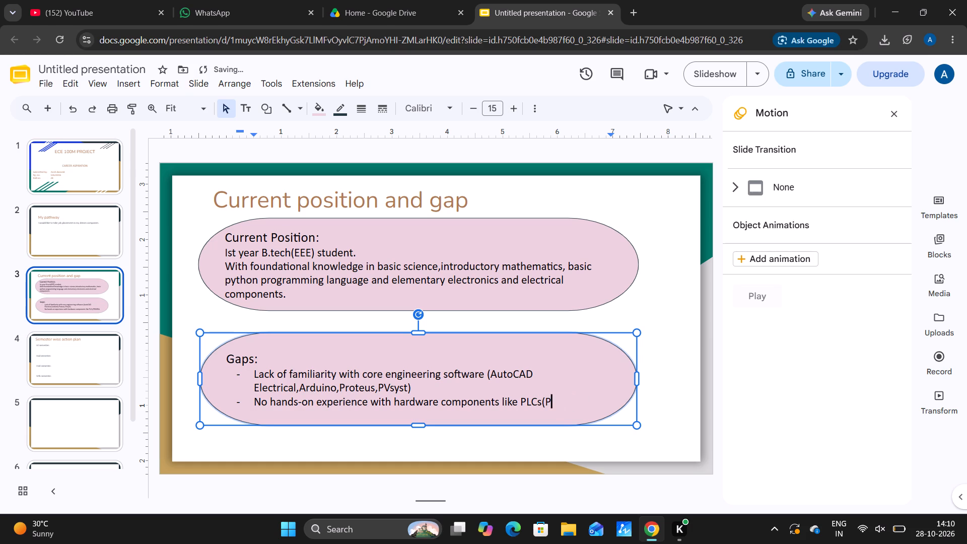
text(rogram)
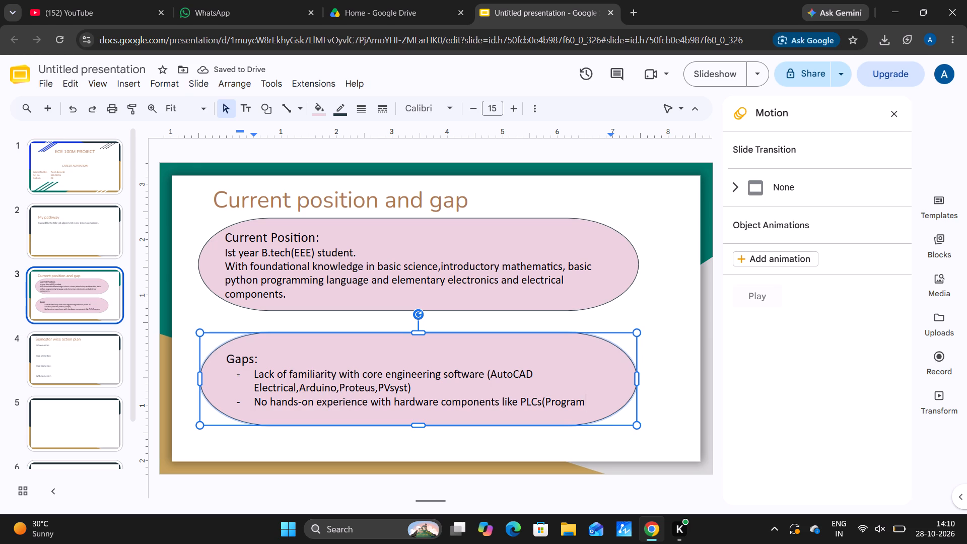
text(mable)
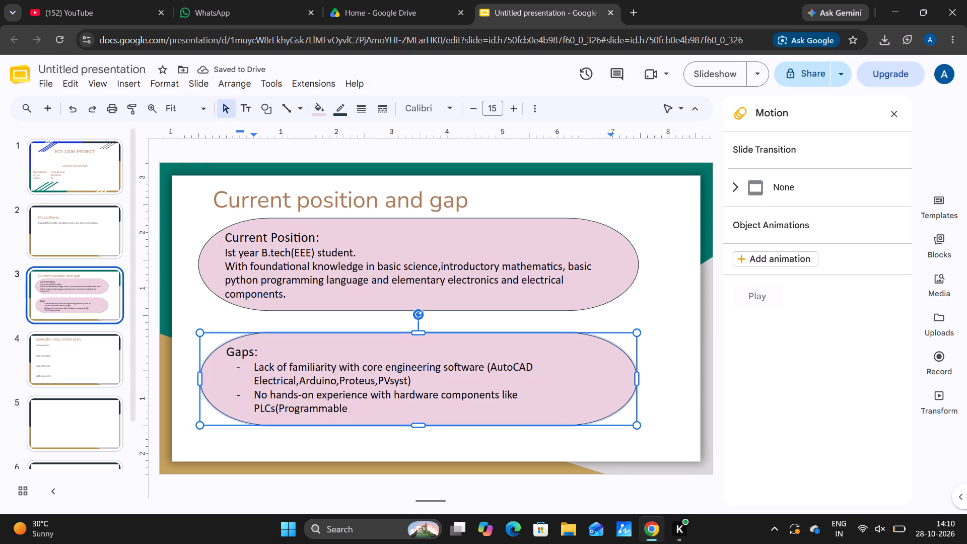
text(ogic)
Insert the missing space between "Programmable" and "Logic" in the second Gaps item.
key(Left)
key(Left)
key(Left)
key(Left)
key(Left)
key(space)
key(Right)
key(Right)
key(Right)
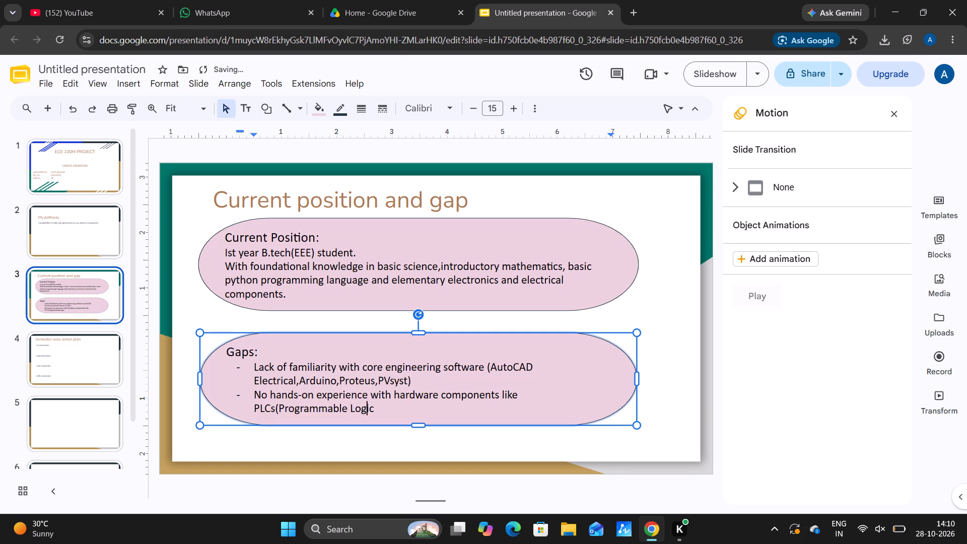
key(Right)
key(Right)
Complete the parenthesised term after "Logic" with "Controllers" and a closing parenthesis.
key(space)
text(ontrollw)
key(BackSpace)
text(ers)
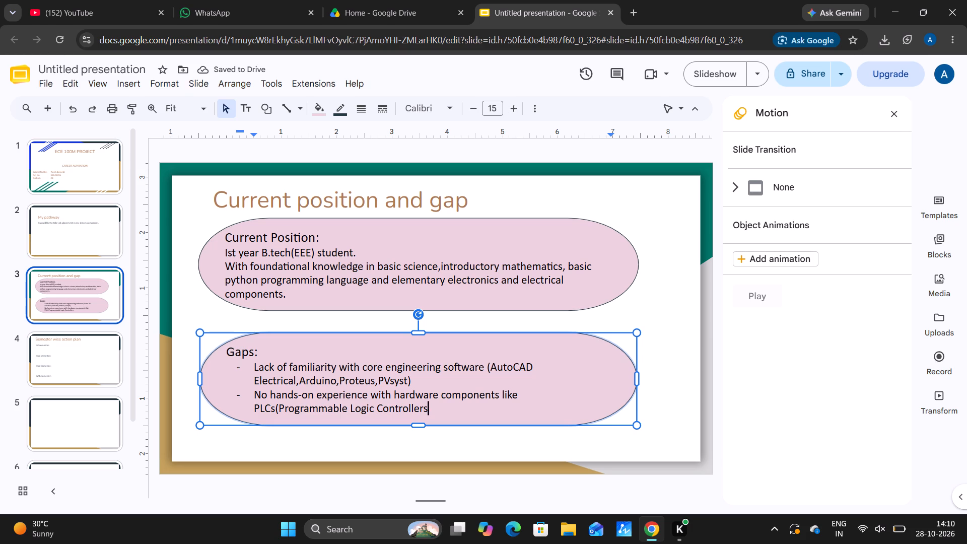
key(shift+parenright)
Continue the second Gaps item's hardware list with ",microcontrollers, " after the closing parenthesis.
text(,micro)
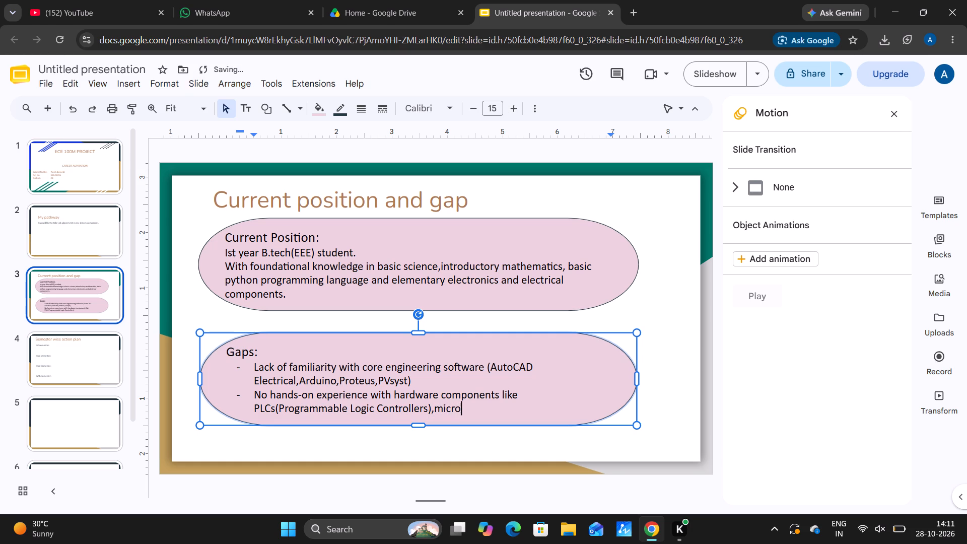
text(controllers)
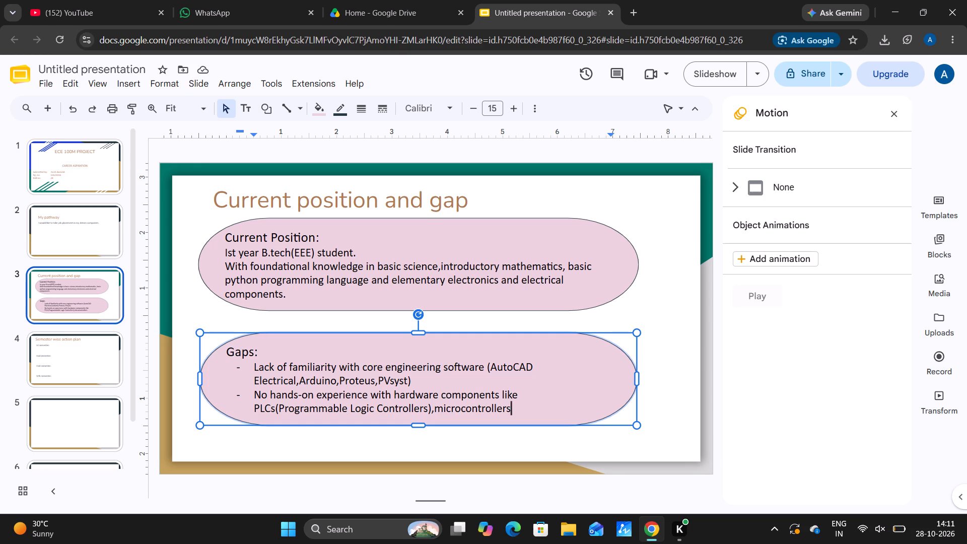
text(,)
key(space)
Finish the second Gaps item with "or Solar PV hardware." and deselect the shape.
text(or)
key(space)
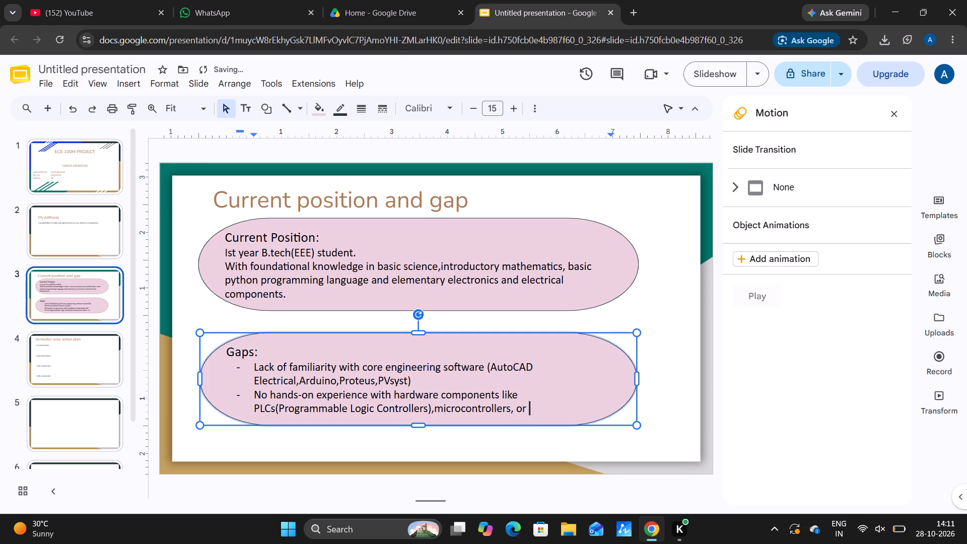
key(o)
text(lar)
key(space)
key(p)
key(BackSpace)
text(v)
key(space)
key(BackSpace)
key(BackSpace)
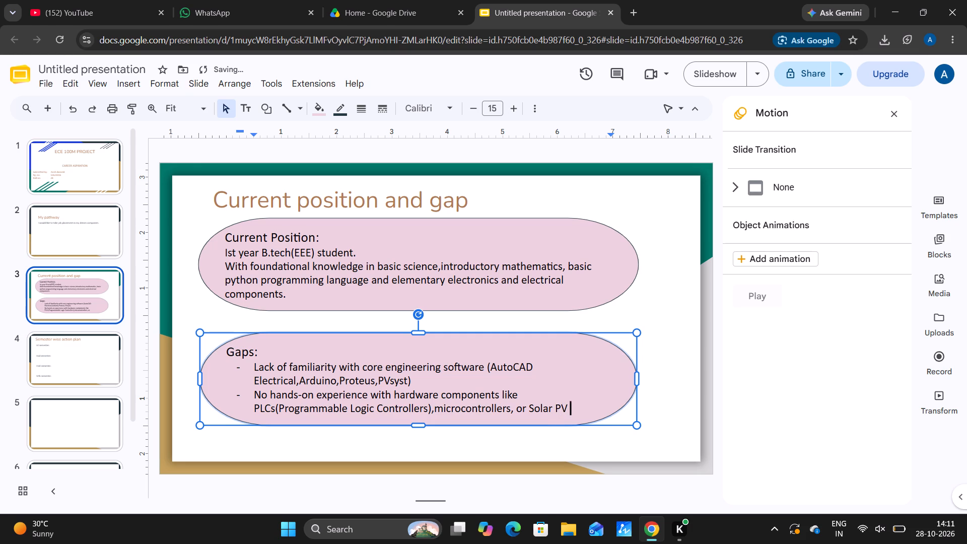
text(hardware)
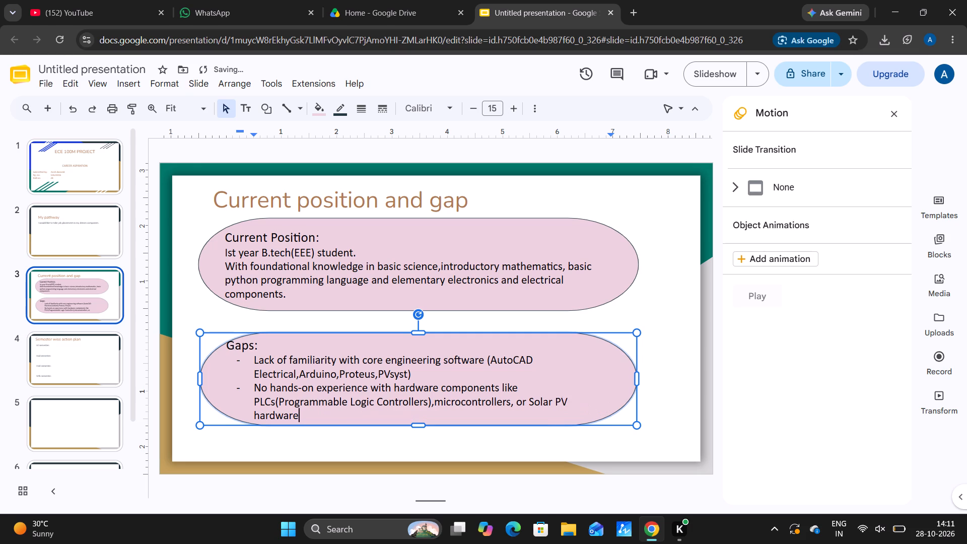
key(period)
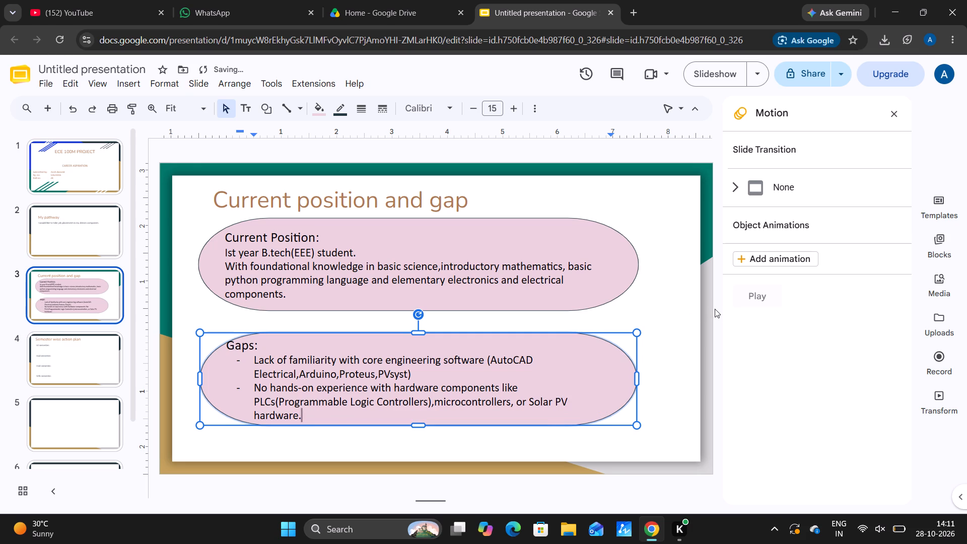
click(710, 307)
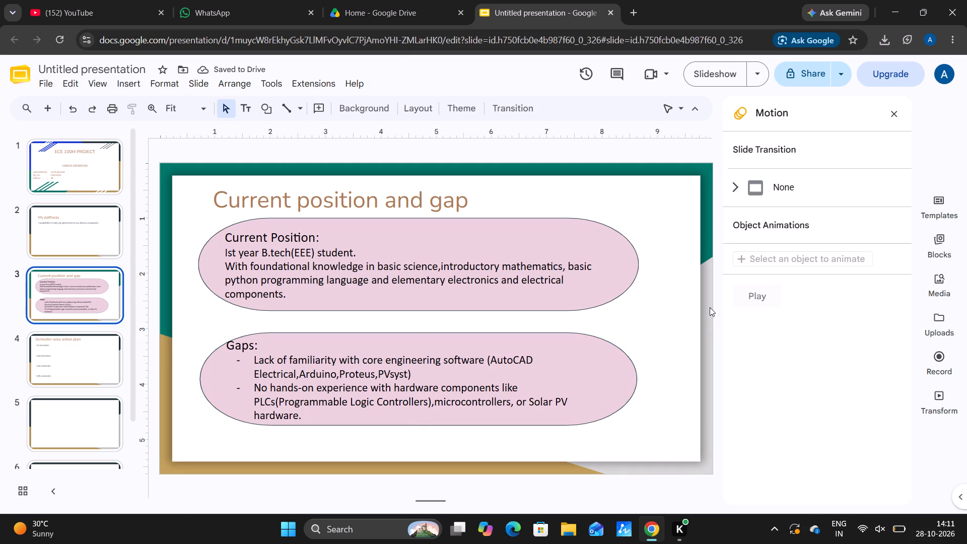
On slide 2, replace everything after "I would like to" in the body text with "secure".
click(89, 232)
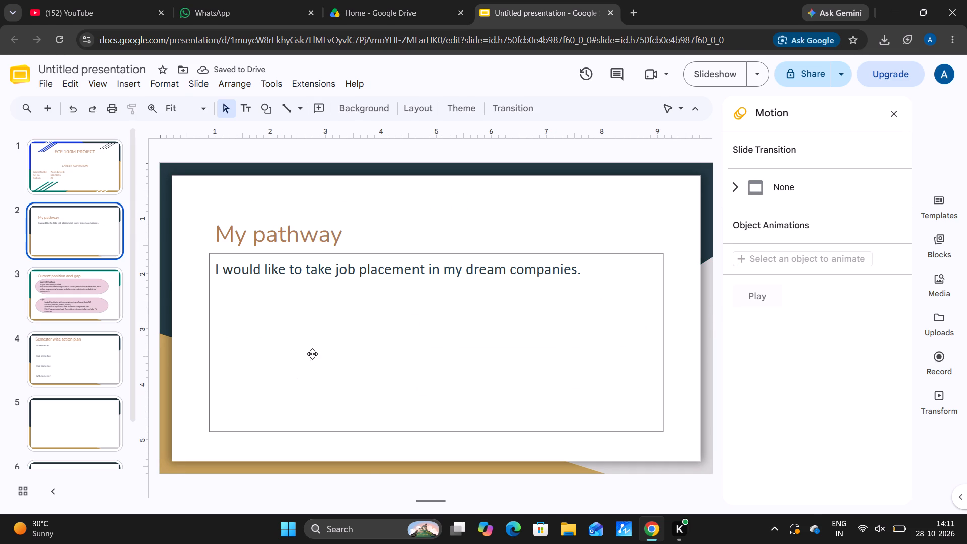
click(595, 270)
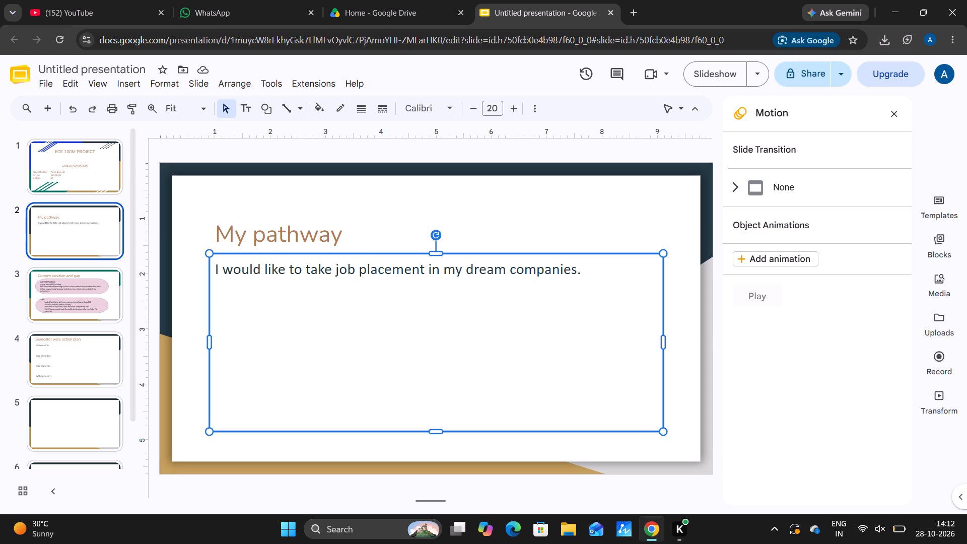
click(579, 272)
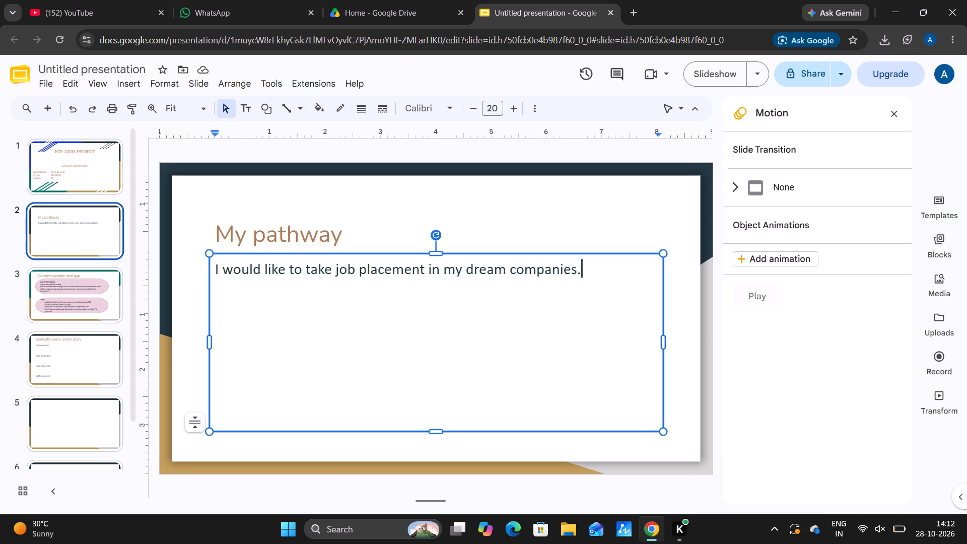
key(BackSpace)
key(BackSpace)
key(BackSpace)
key(BackSpace)
key(BackSpace)
key(BackSpace)
key(BackSpace)
key(BackSpace)
key(BackSpace)
key(BackSpace)
key(BackSpace)
key(BackSpace)
key(BackSpace)
key(BackSpace)
key(BackSpace)
key(BackSpace)
key(BackSpace)
key(BackSpace)
key(BackSpace)
key(BackSpace)
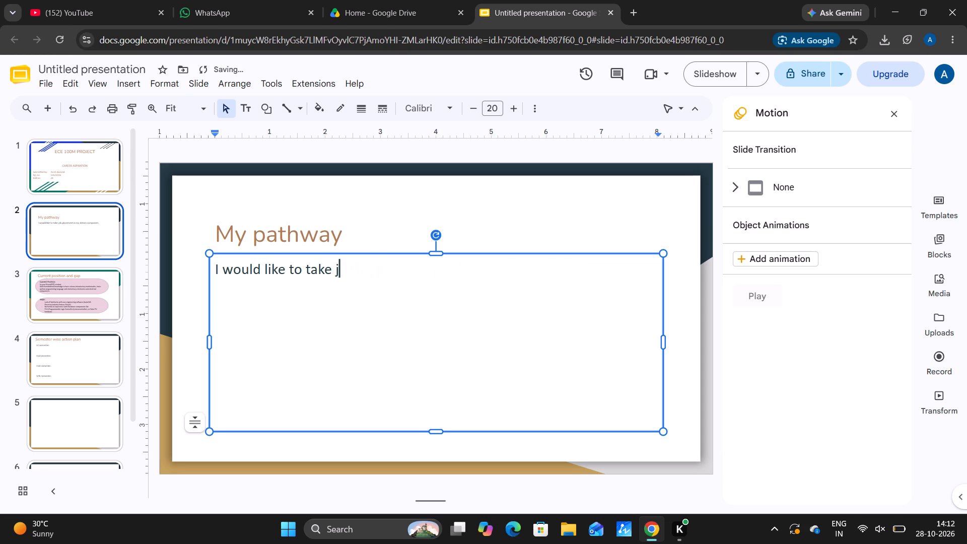
key(BackSpace)
key(BackSpace)
key(BackSpace)
key(BackSpace)
key(BackSpace)
key(BackSpace)
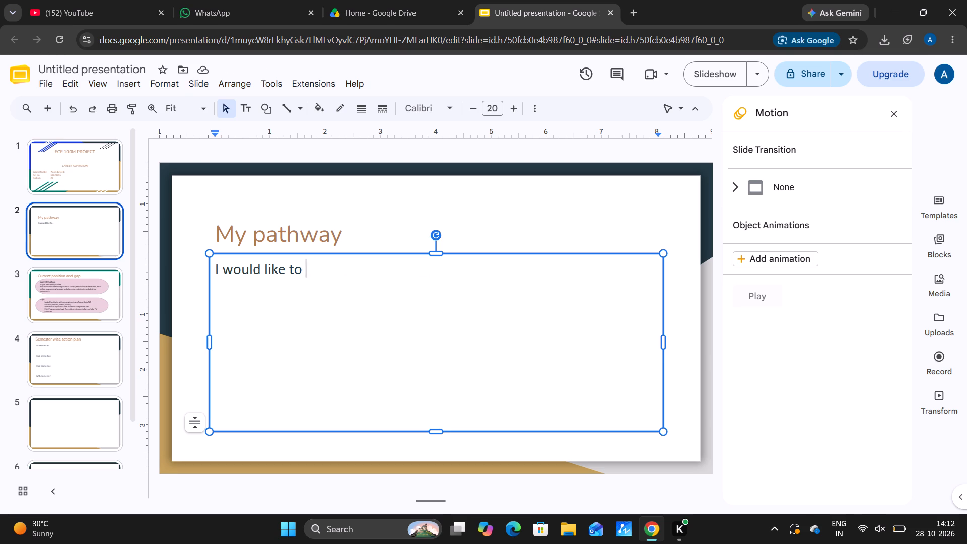
text(secure)
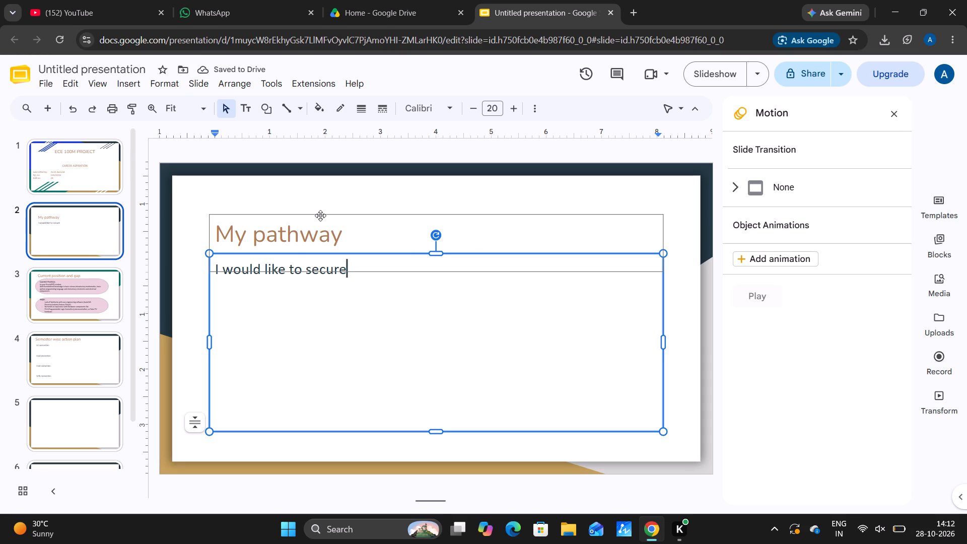
Move the "My pathway" title box straight up to just below the top edge of slide 2's white area.
drag(320, 216, 319, 181)
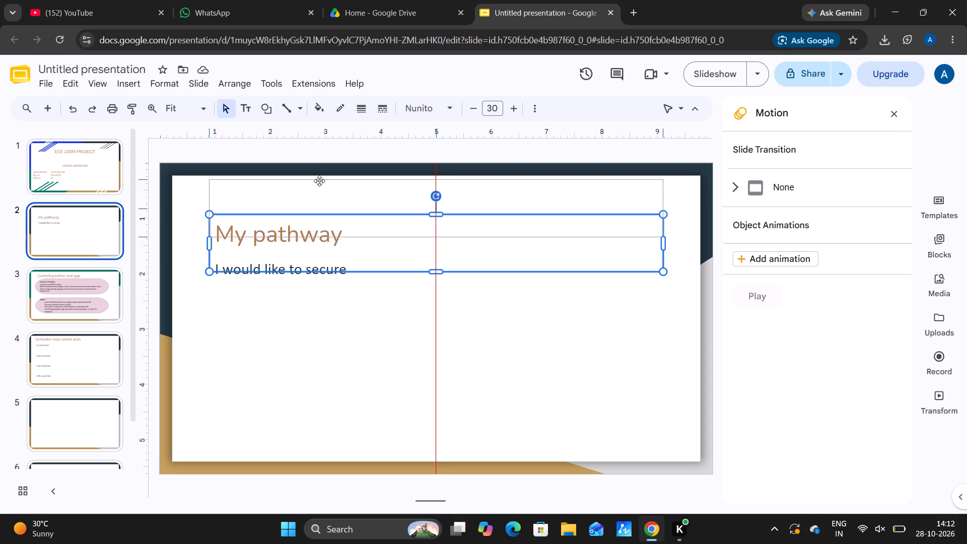
drag(319, 181, 321, 177)
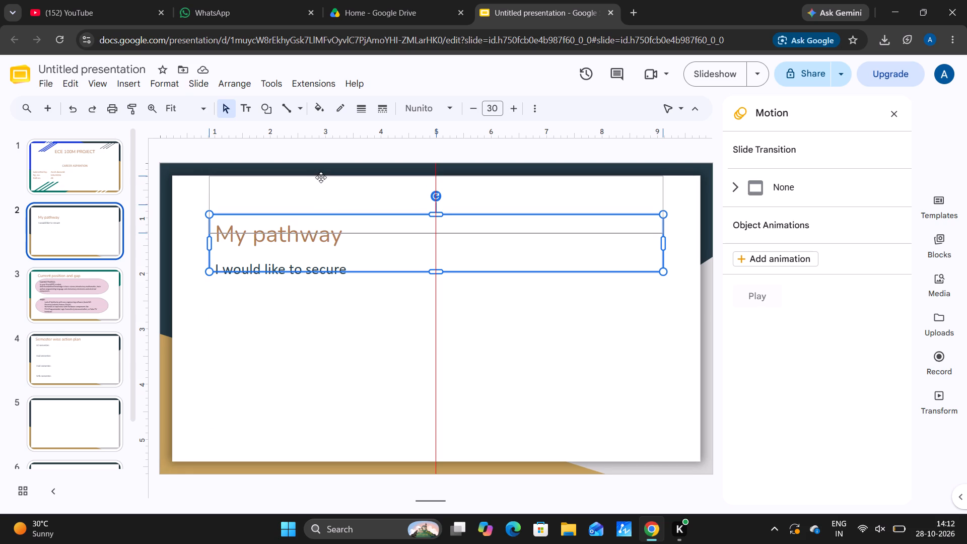
drag(321, 177, 321, 181)
click(321, 181)
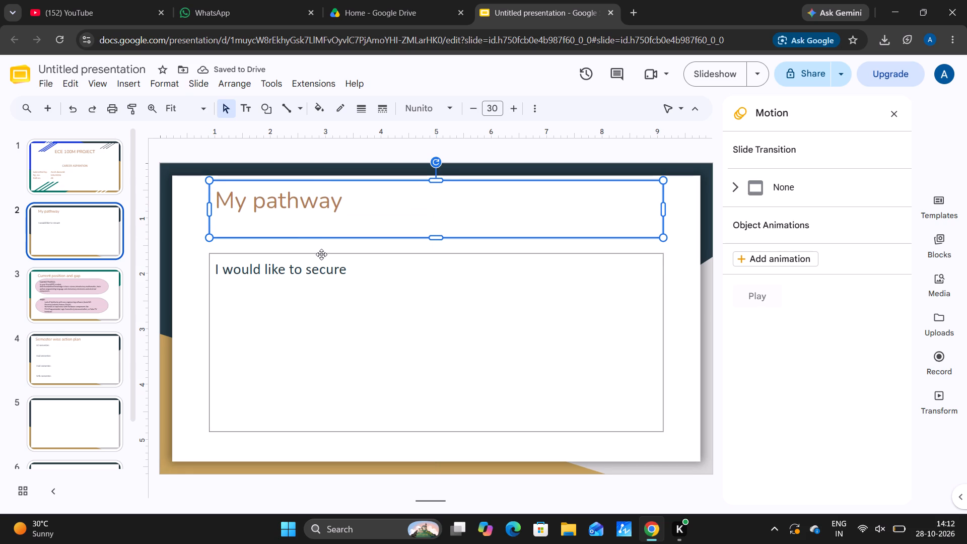
Move slide 2's body text box slightly up and right, and extend its left and bottom edges outward.
drag(321, 254, 321, 225)
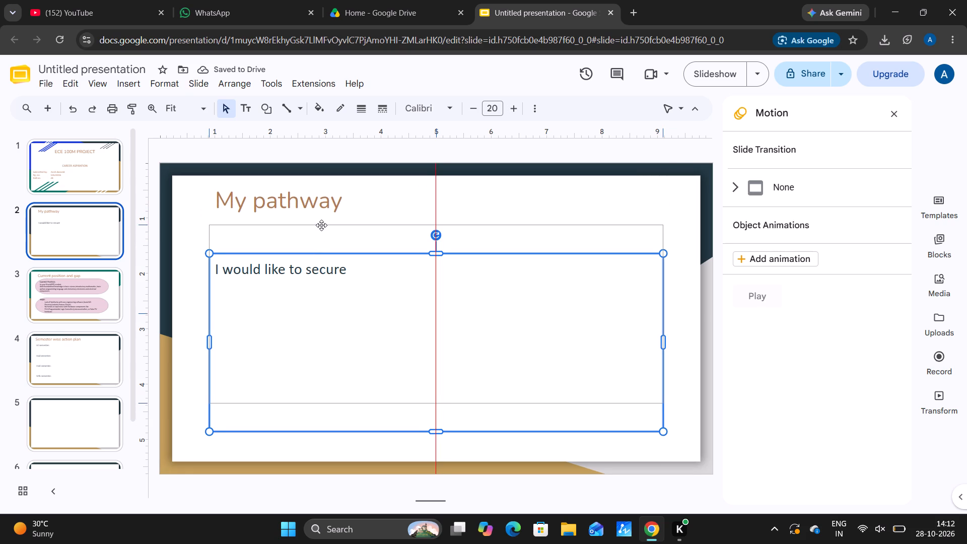
drag(321, 225, 331, 243)
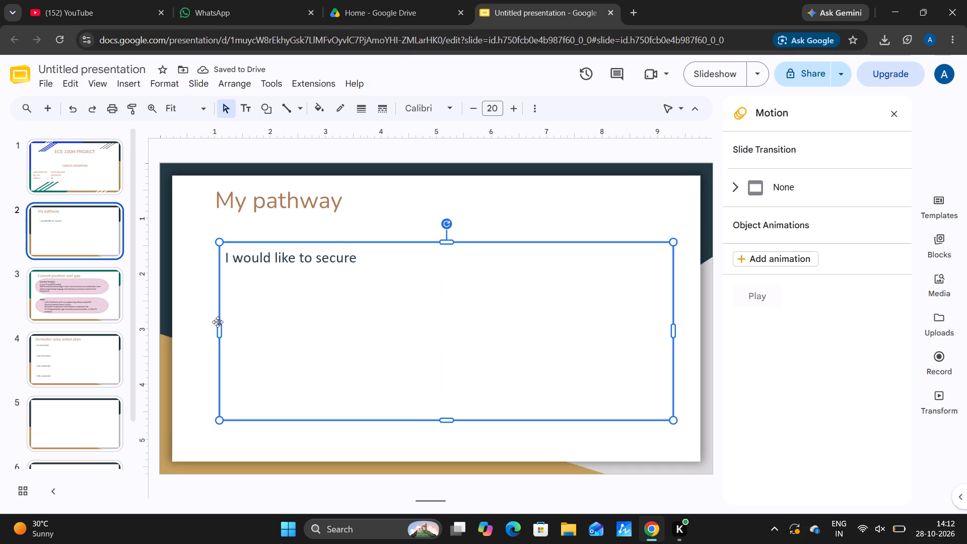
drag(220, 325, 213, 325)
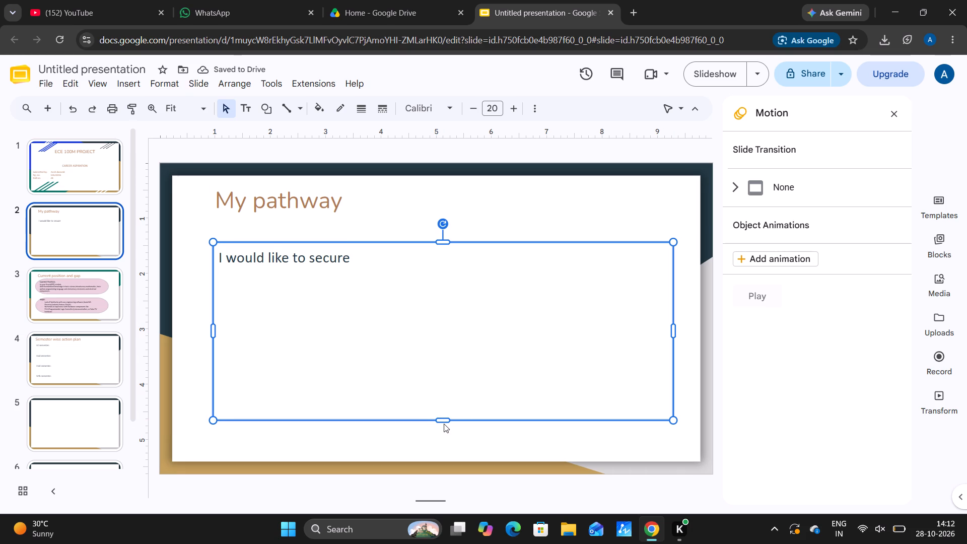
drag(444, 419, 449, 446)
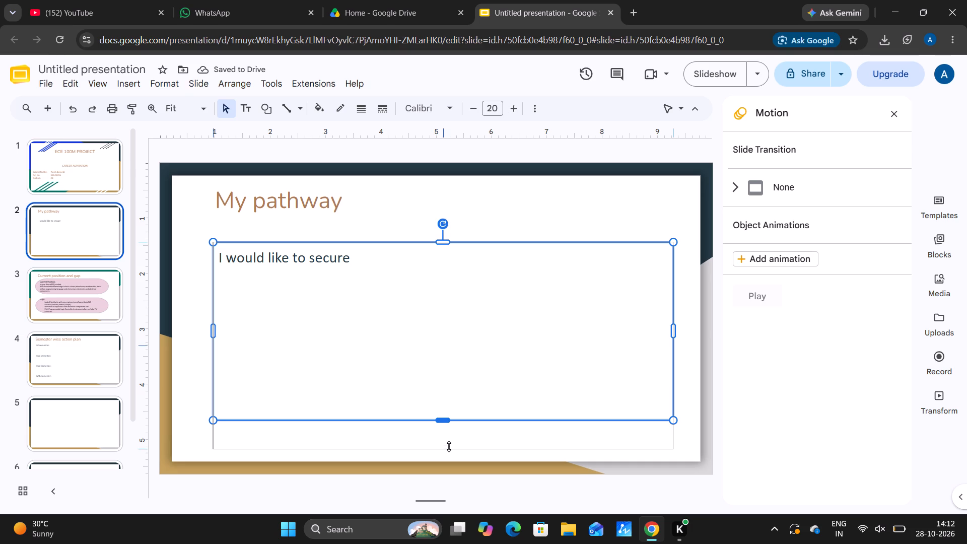
drag(449, 446, 449, 443)
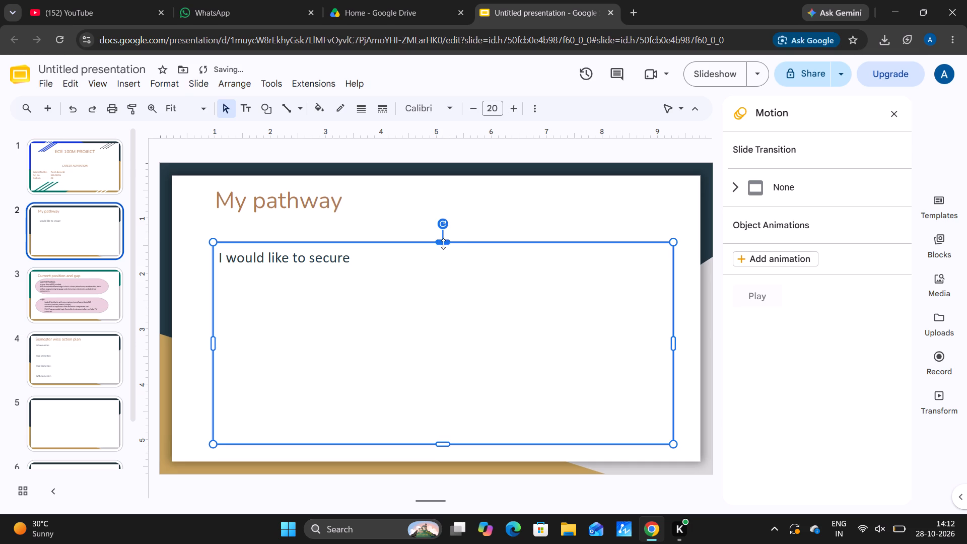
Extend the top edge of slide 2's body text box upward to just beneath the "My pathway" title text.
drag(443, 244, 437, 220)
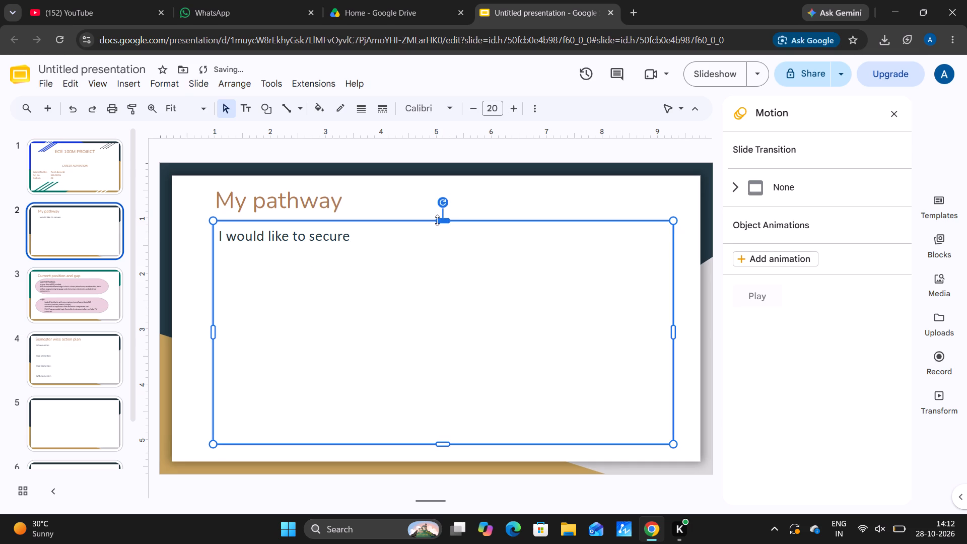
click(680, 236)
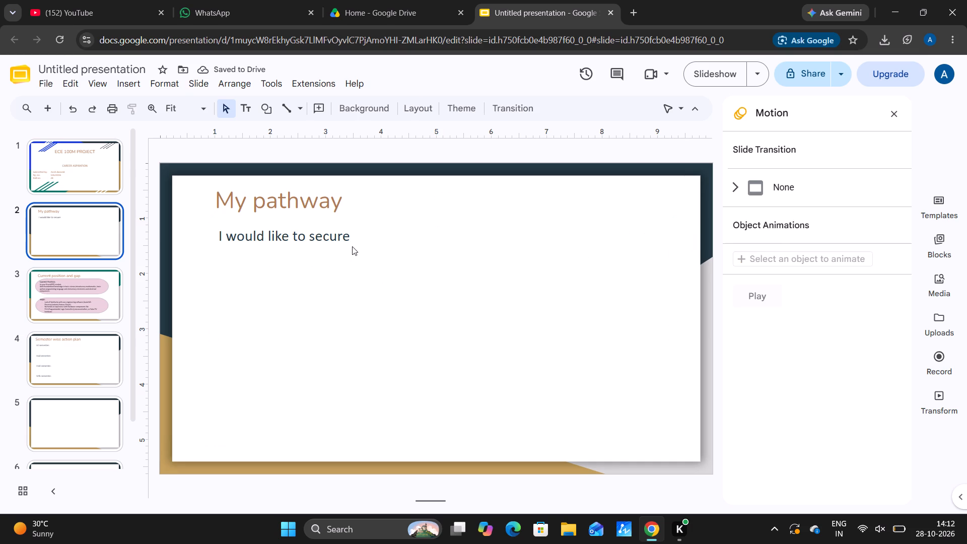
Continue slide 2's body sentence after "secure" with "a core engineering role as Solar Energy Specialist".
click(366, 232)
double_click(352, 236)
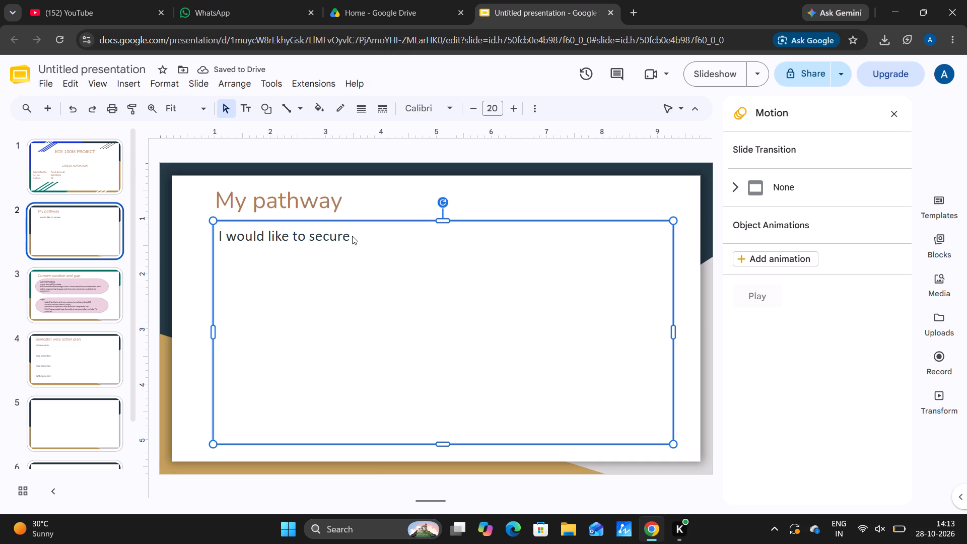
key(Right)
key(Right)
key(Right)
key(Right)
key(Right)
key(Right)
key(Right)
key(Right)
key(Right)
key(Right)
key(Right)
key(Right)
key(Right)
key(Right)
key(Right)
key(Right)
key(Right)
key(Right)
key(Right)
key(Right)
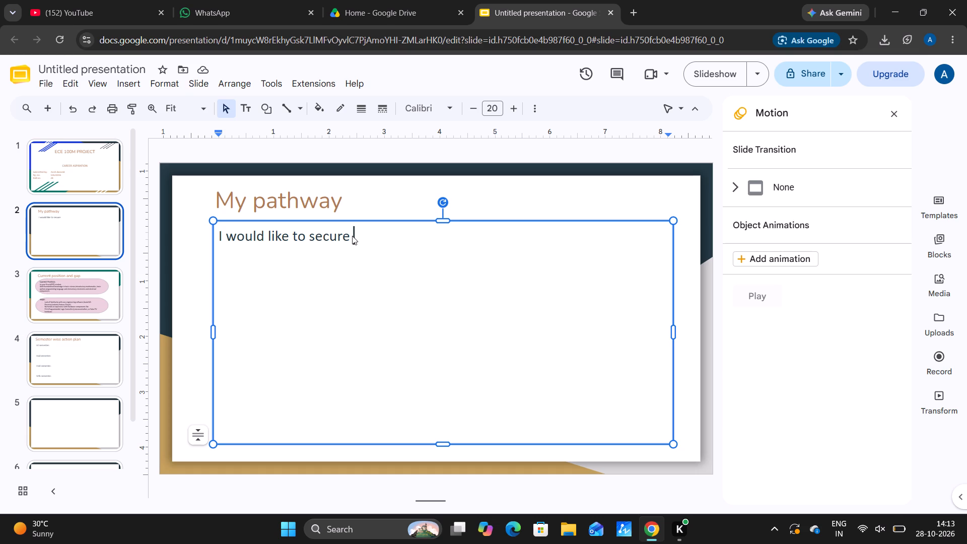
text(a core)
key(space)
text(engee)
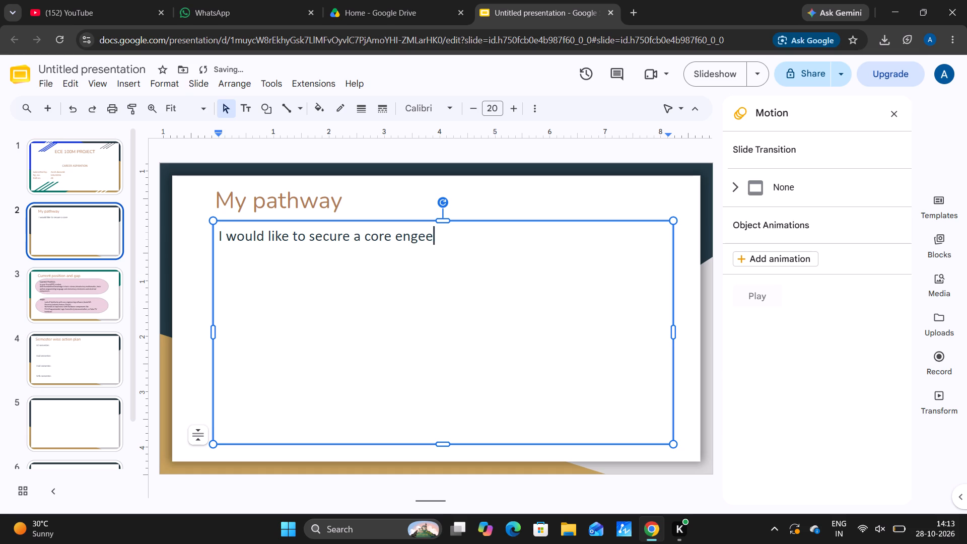
key(BackSpace)
key(BackSpace)
text(ineering role as)
key(space)
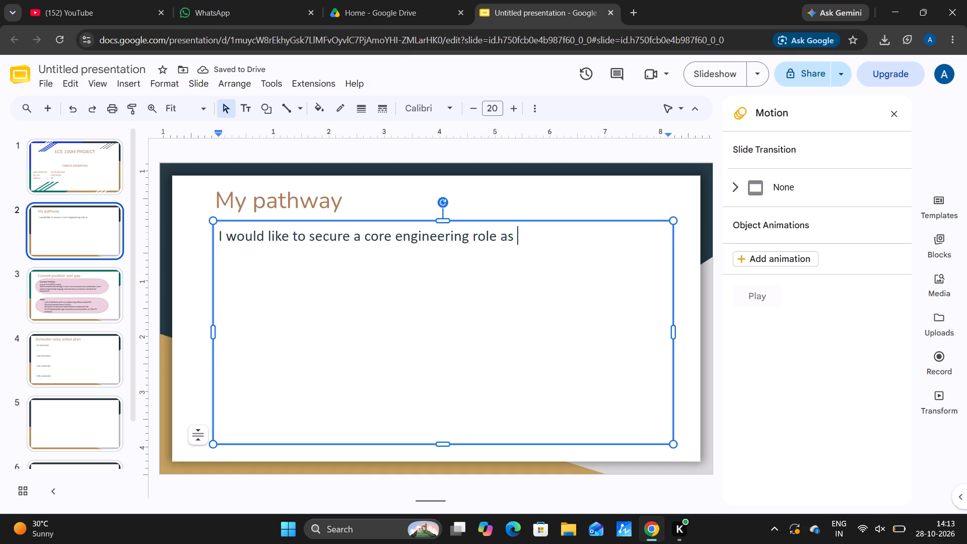
text(olar)
key(space)
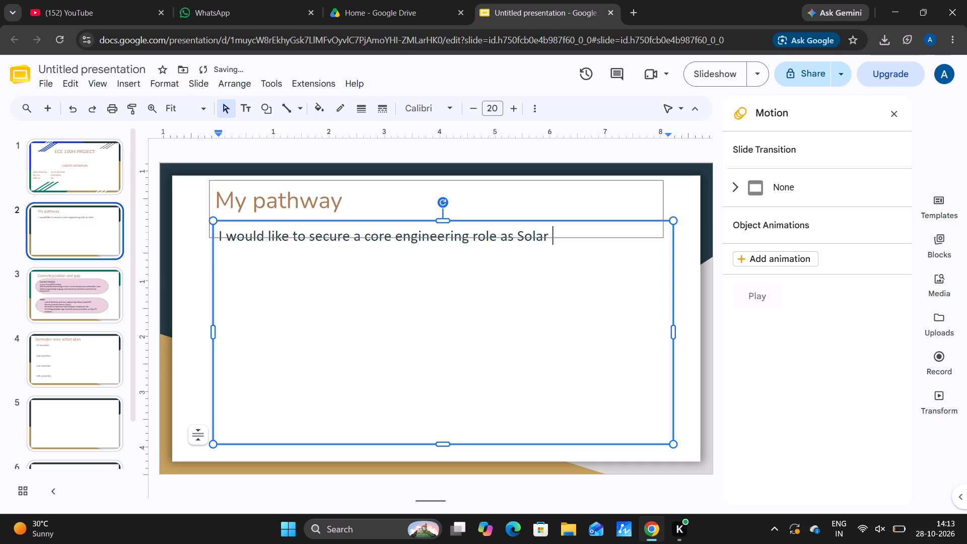
key(e)
text(nergy)
key(space)
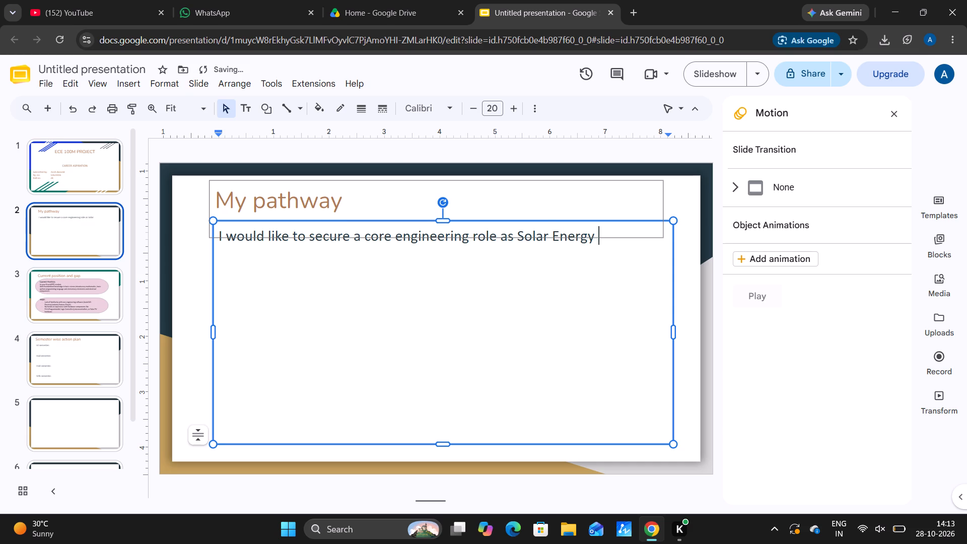
text(pe)
text(cialist)
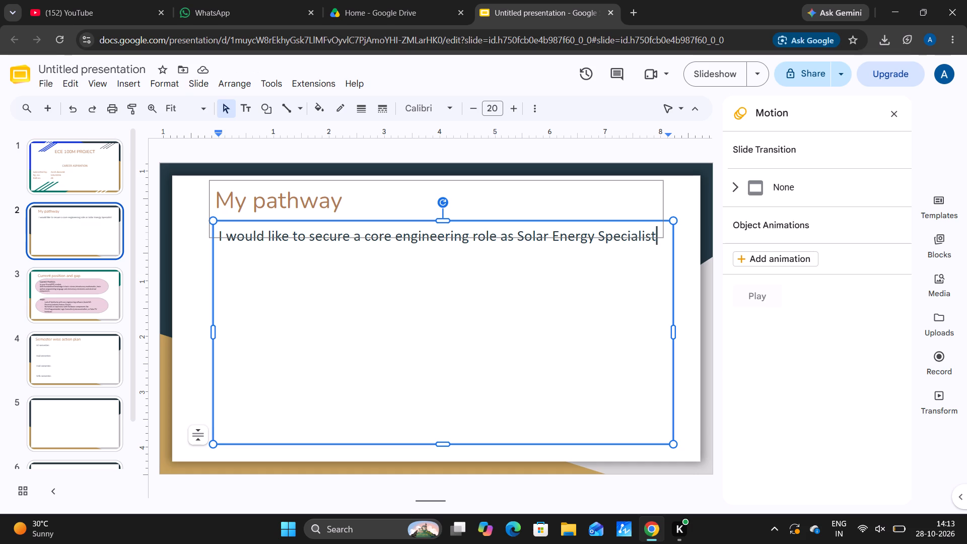
Start a new line in slide 2's body text reading "or industrial", with a lowercase "or" and a trailing space.
key(Return)
text(or)
key(space)
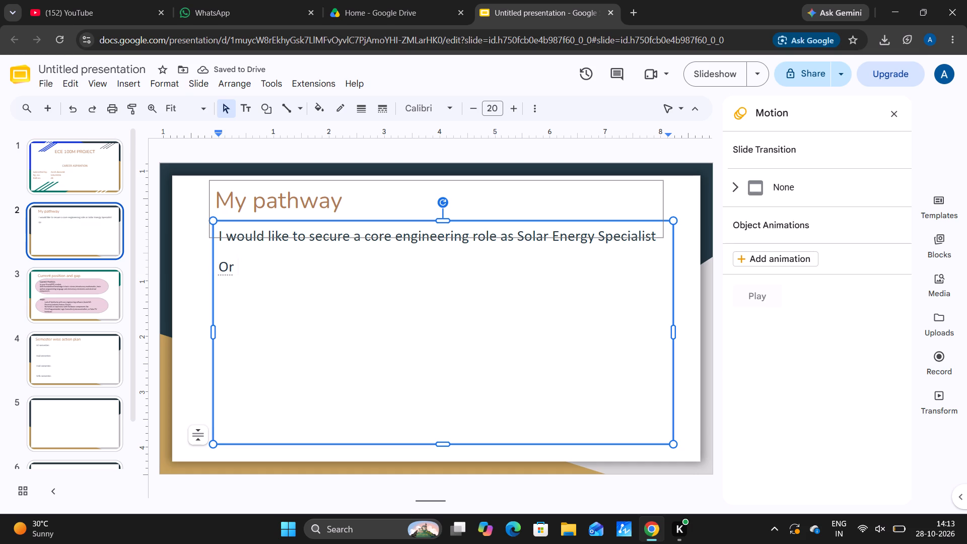
key(BackSpace)
key(BackSpace)
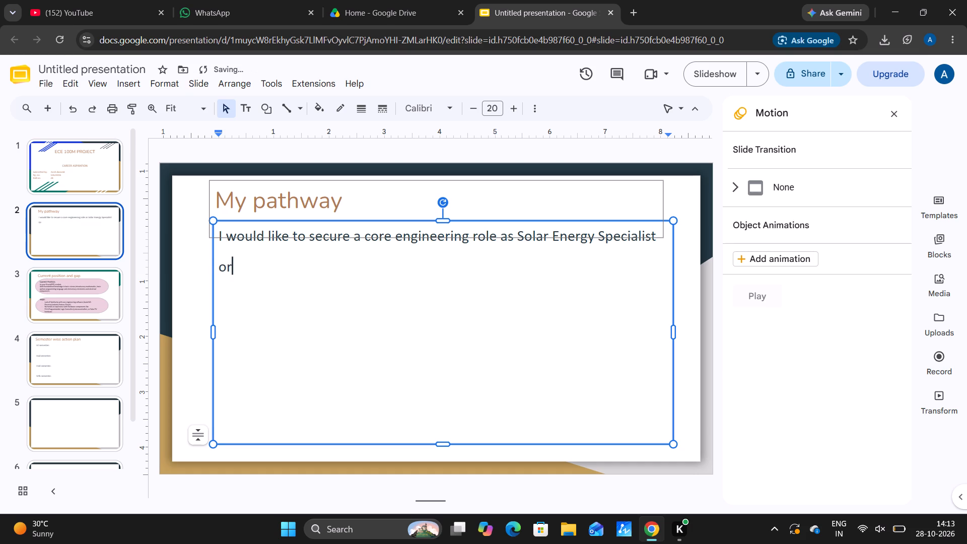
key(space)
key(BackSpace)
text(in)
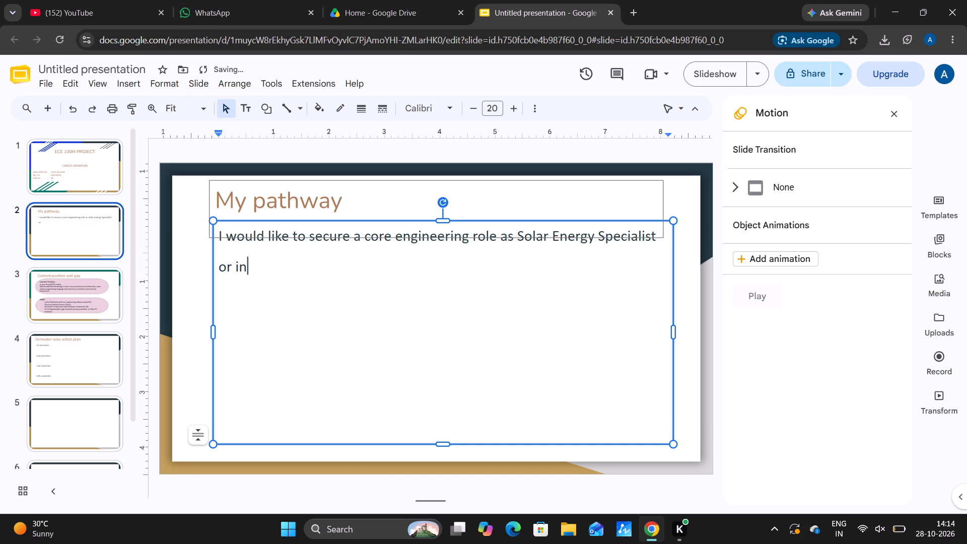
text(dustrial)
key(space)
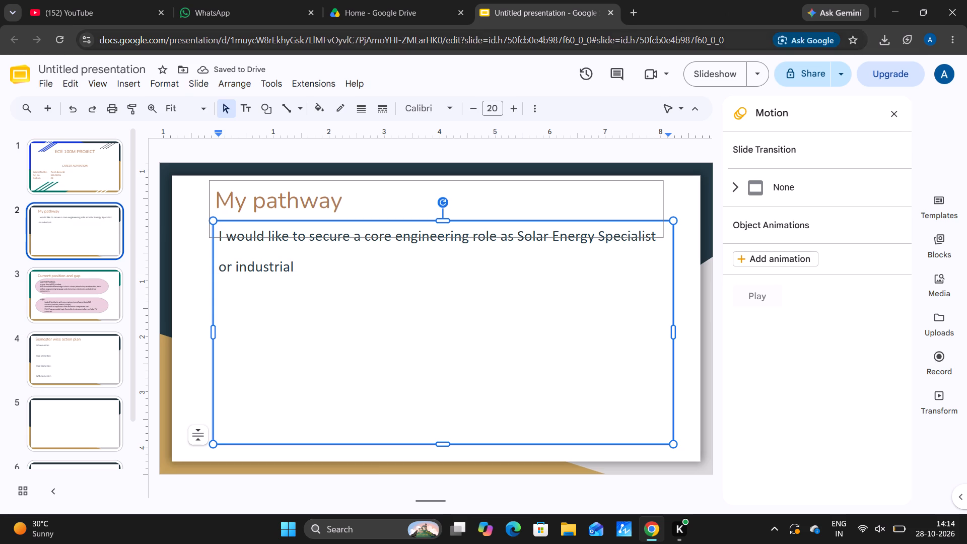
In a new browser tab, search Google for "automation engineer" and expand the AI Overview.
click(637, 12)
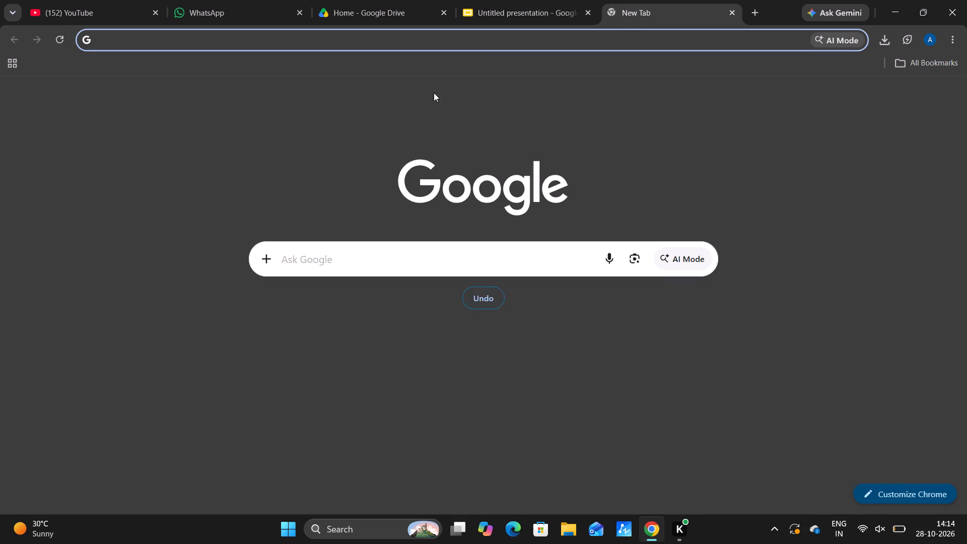
click(491, 256)
text(auto)
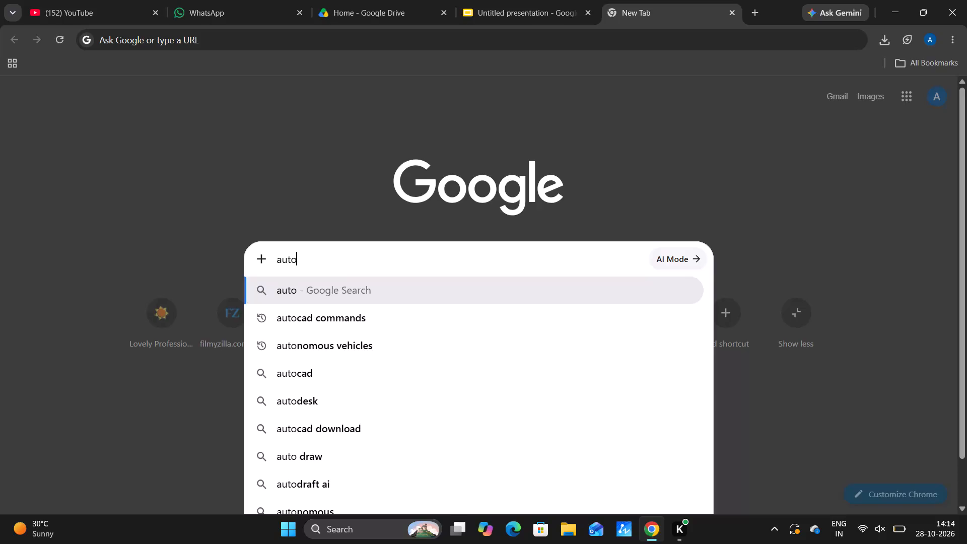
text(ma)
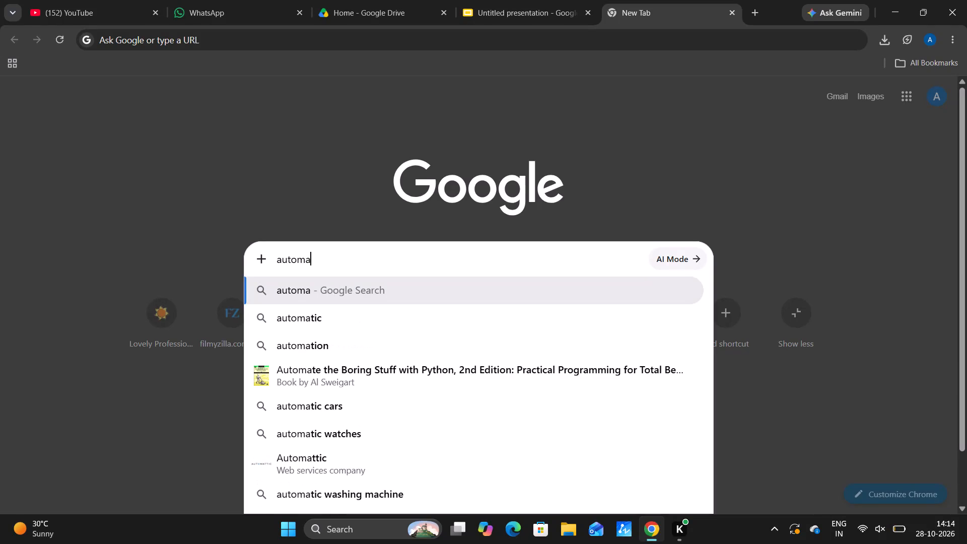
text(tion engee)
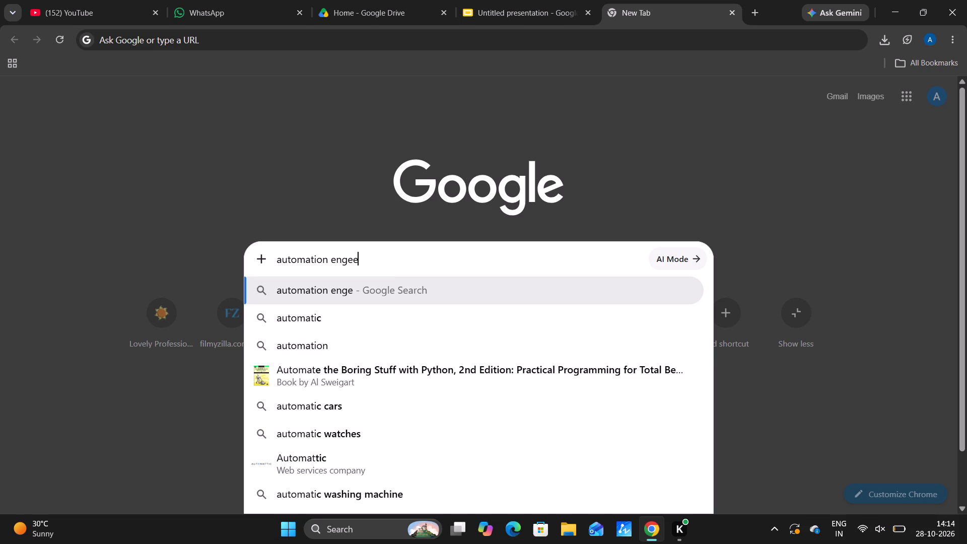
key(BackSpace)
key(BackSpace)
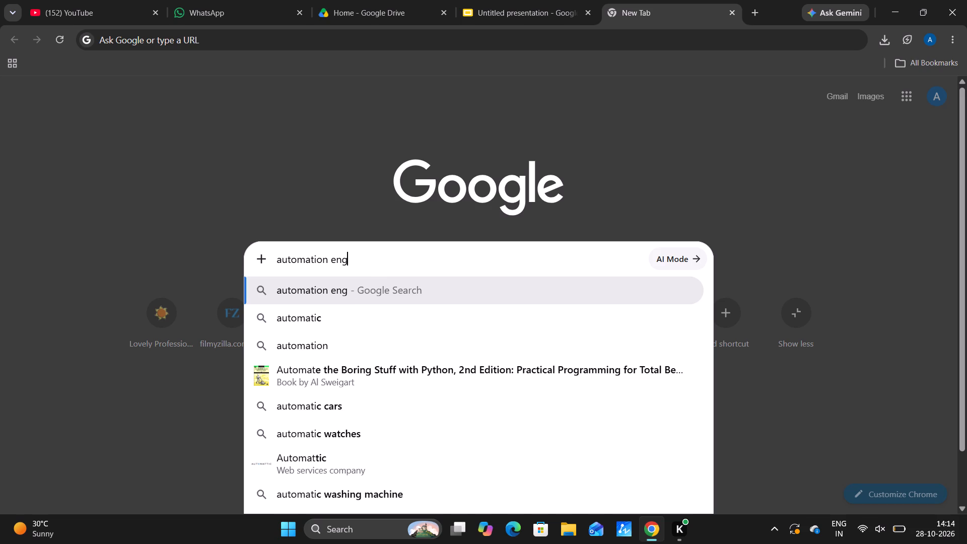
text(in)
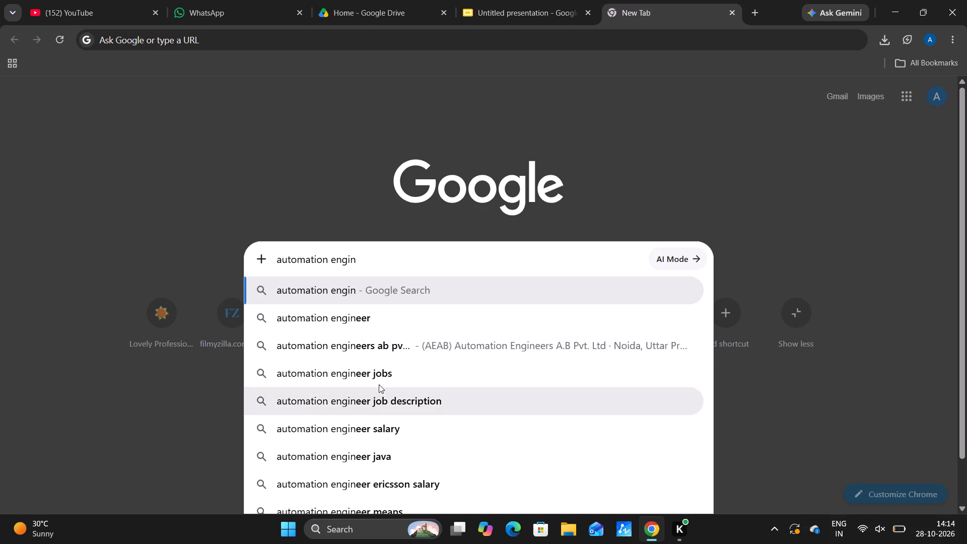
click(397, 328)
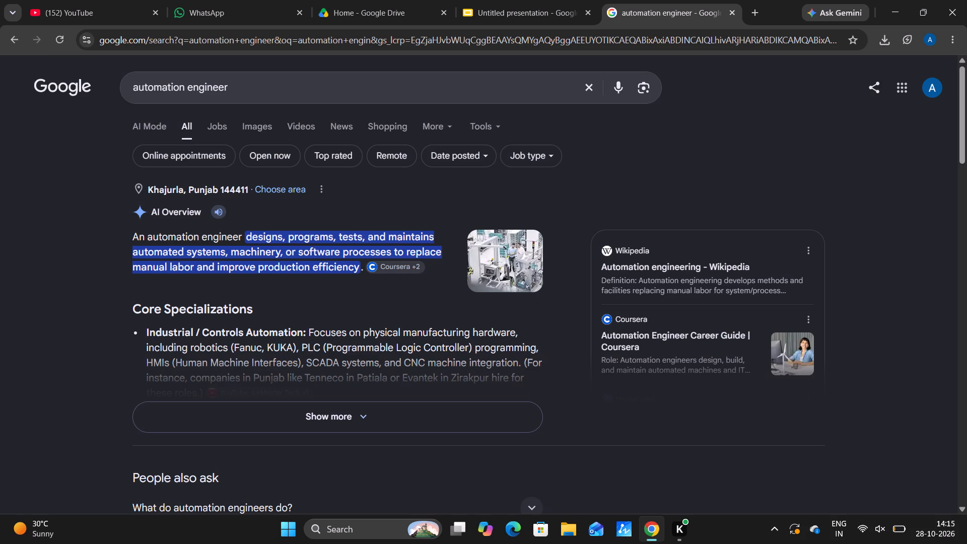
click(375, 429)
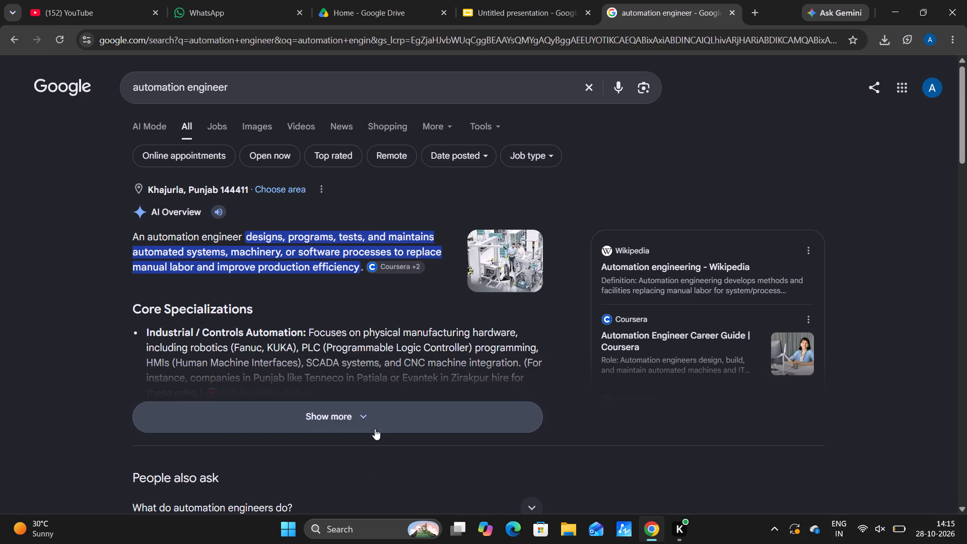
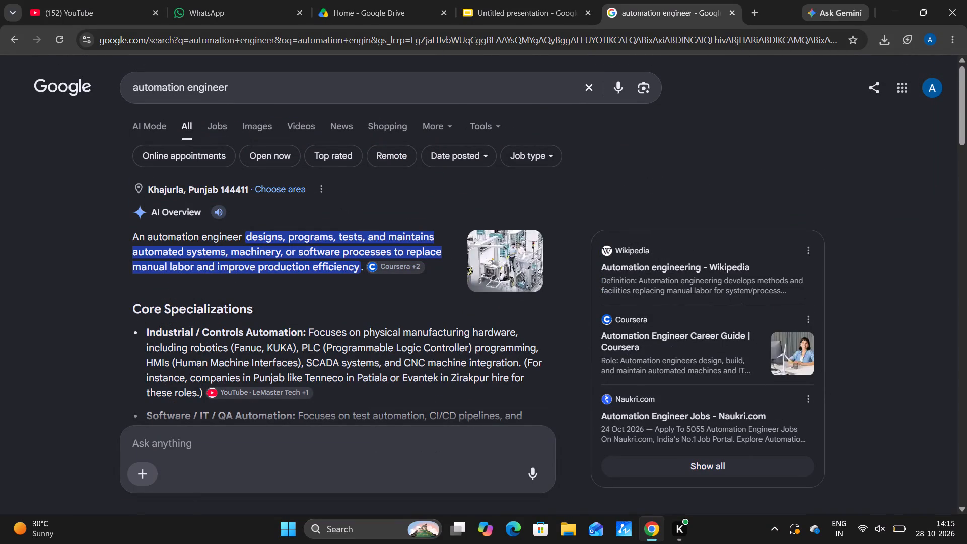
Replace the Google query with "autonomous system engineer" and run the search.
click(377, 99)
key(BackSpace)
key(BackSpace)
key(BackSpace)
key(BackSpace)
key(BackSpace)
key(BackSpace)
key(BackSpace)
key(BackSpace)
key(BackSpace)
key(BackSpace)
key(BackSpace)
key(BackSpace)
key(BackSpace)
key(BackSpace)
key(BackSpace)
key(BackSpace)
key(BackSpace)
key(BackSpace)
key(BackSpace)
key(BackSpace)
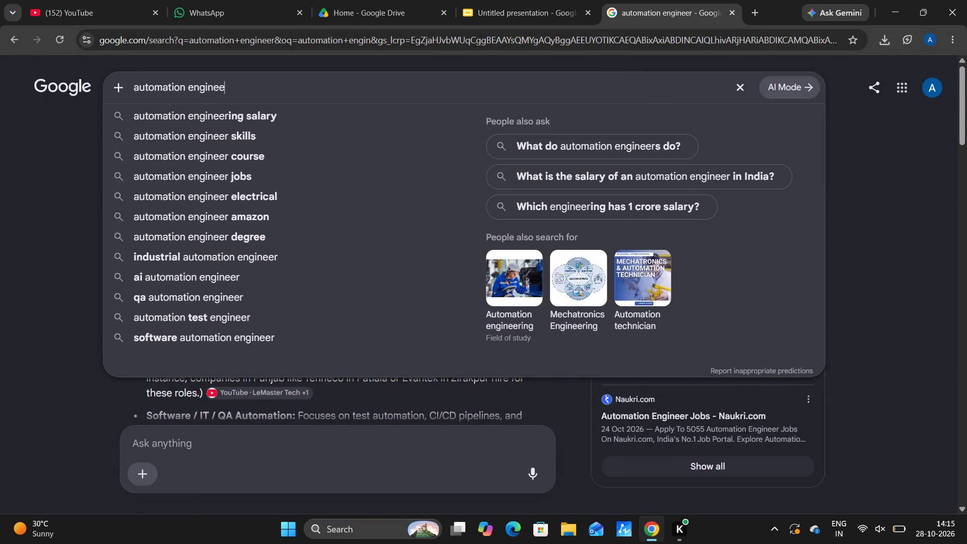
key(BackSpace)
key(BackSpace)
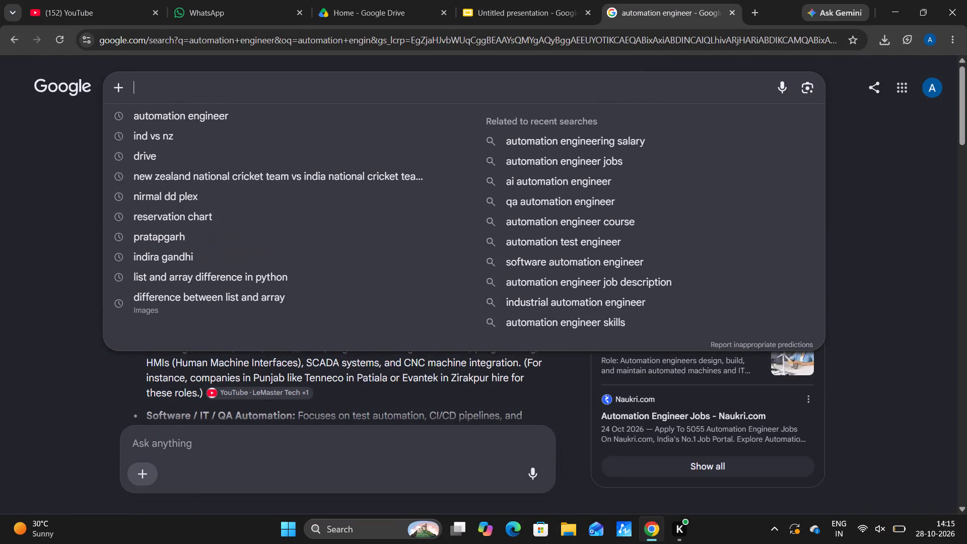
text(aut)
text(onomou)
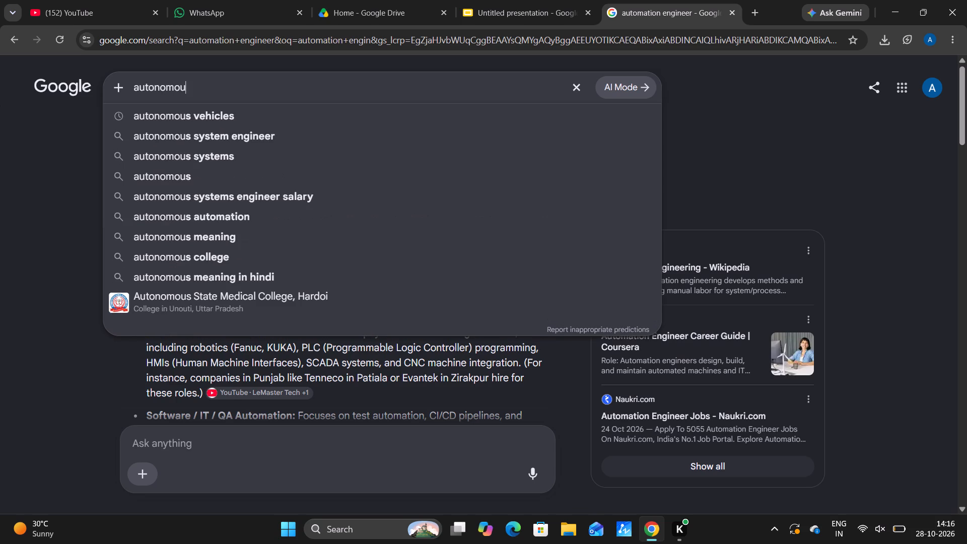
key(space)
key(BackSpace)
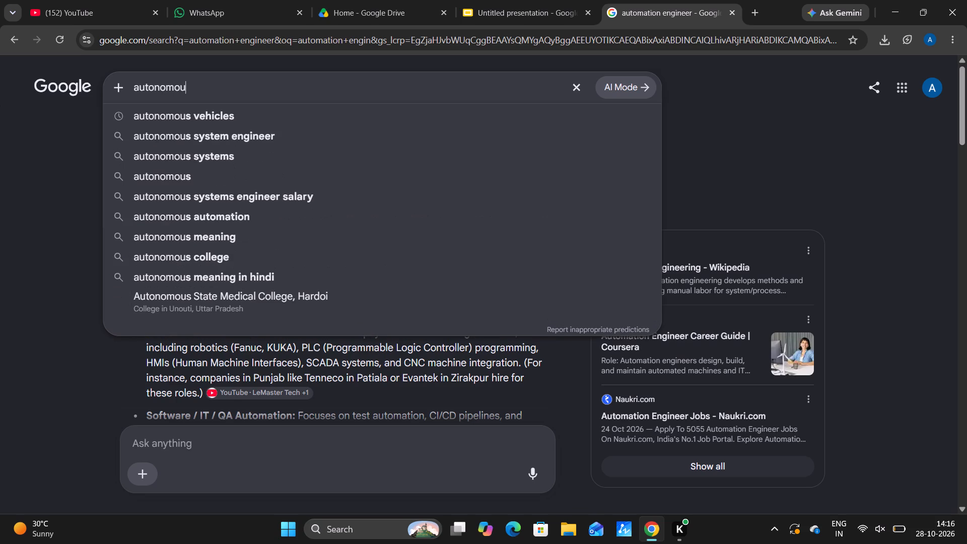
text(s)
key(space)
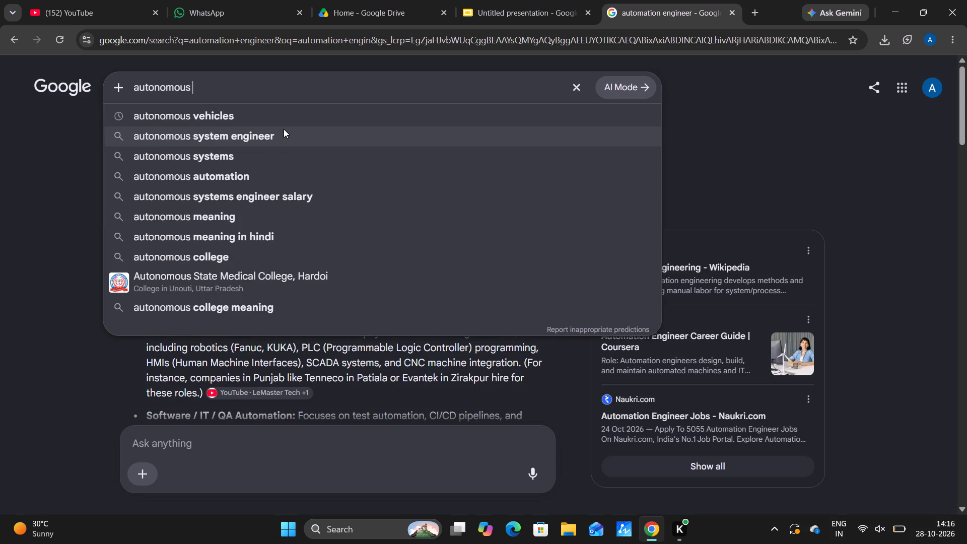
click(284, 129)
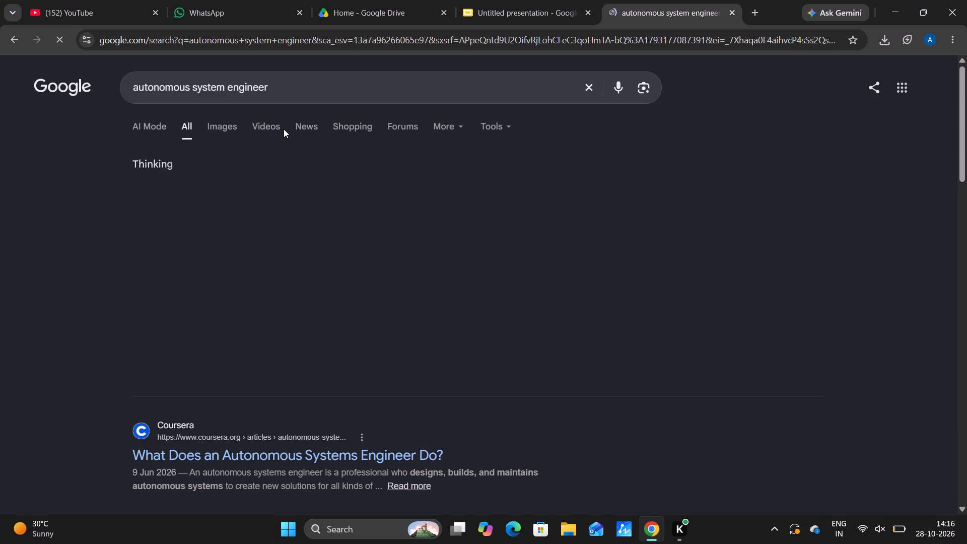
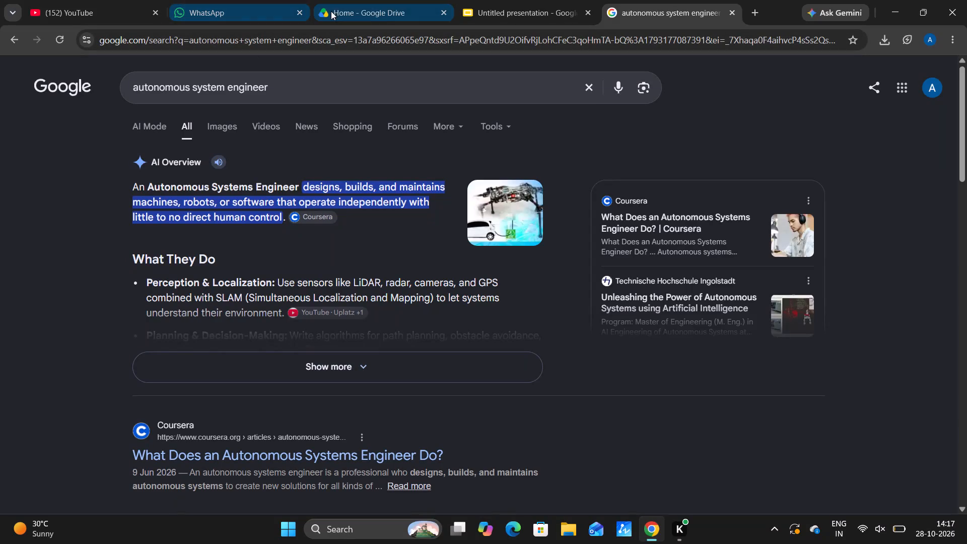
Switch back to the Google Slides presentation and open slide 3, Current position and gap.
click(486, 8)
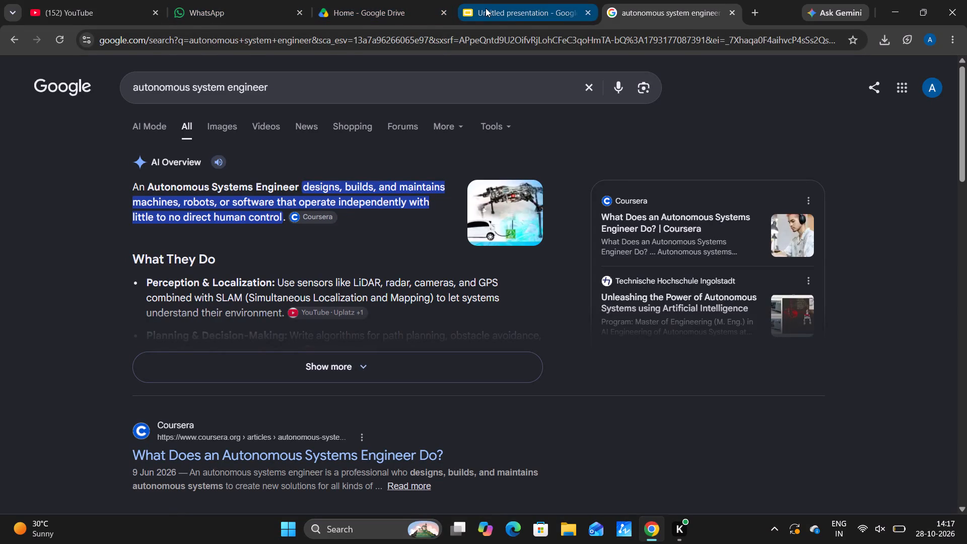
click(80, 278)
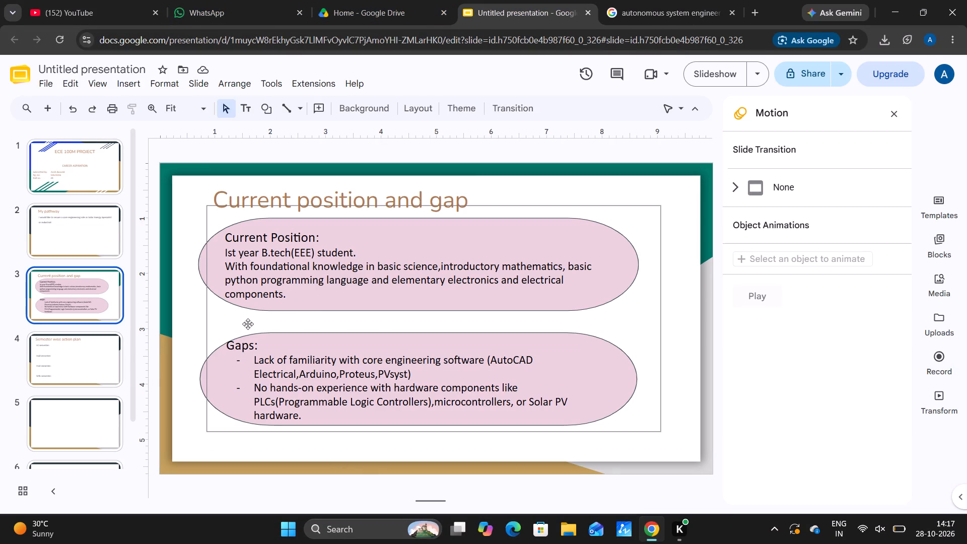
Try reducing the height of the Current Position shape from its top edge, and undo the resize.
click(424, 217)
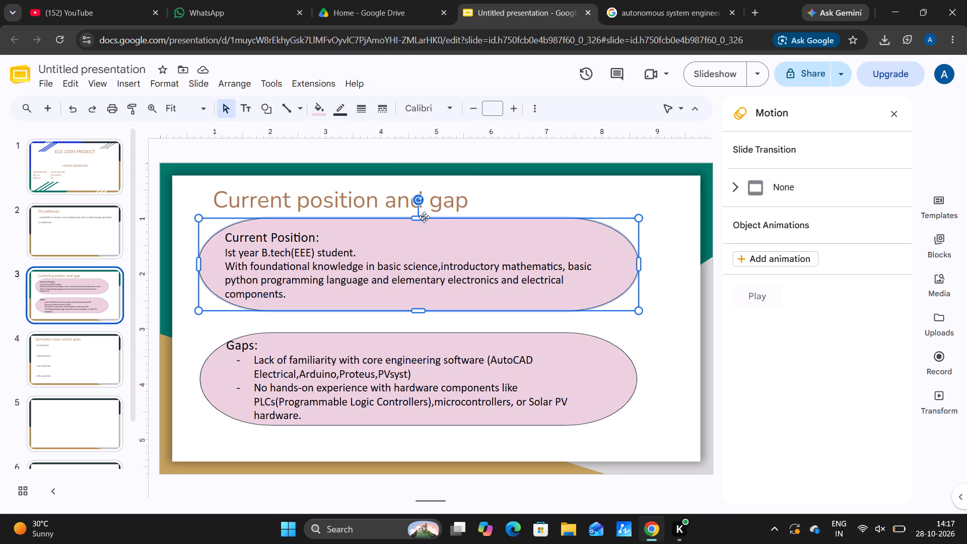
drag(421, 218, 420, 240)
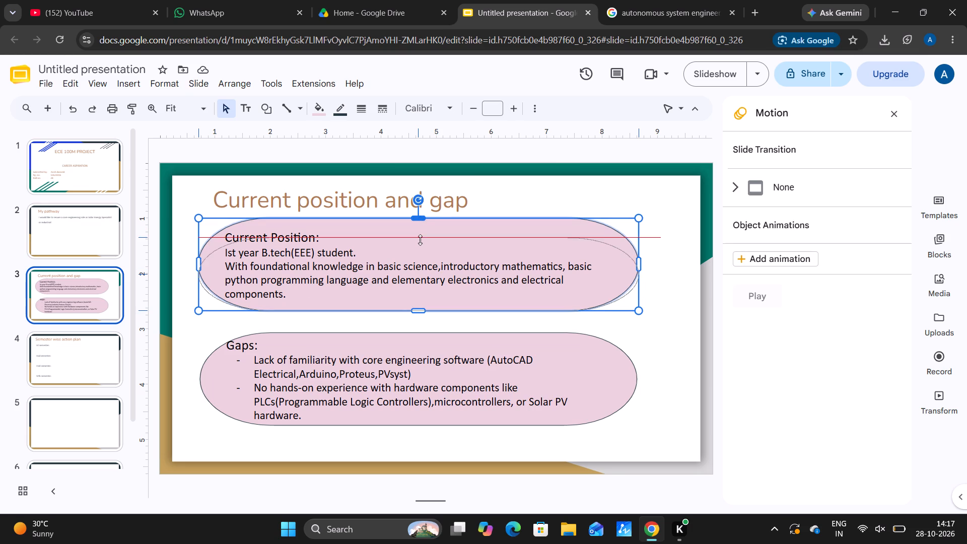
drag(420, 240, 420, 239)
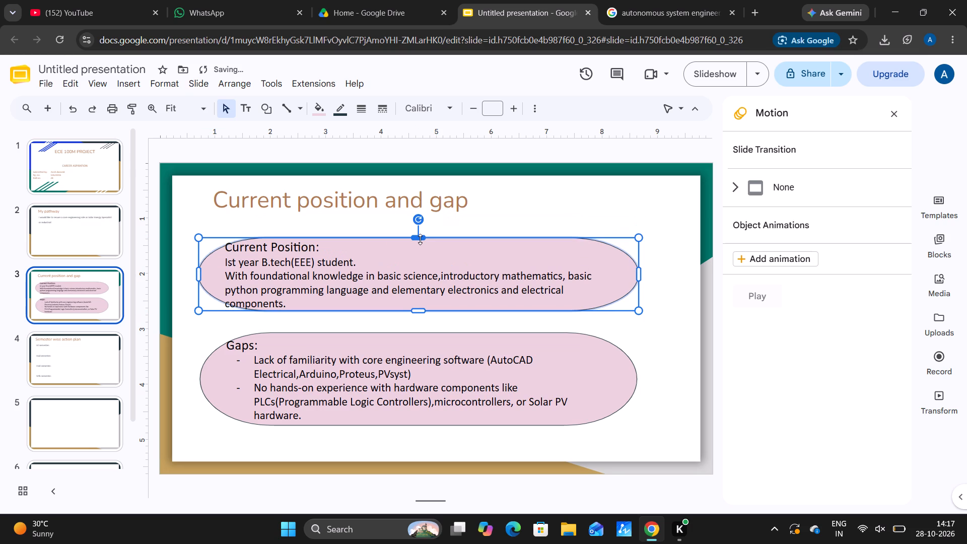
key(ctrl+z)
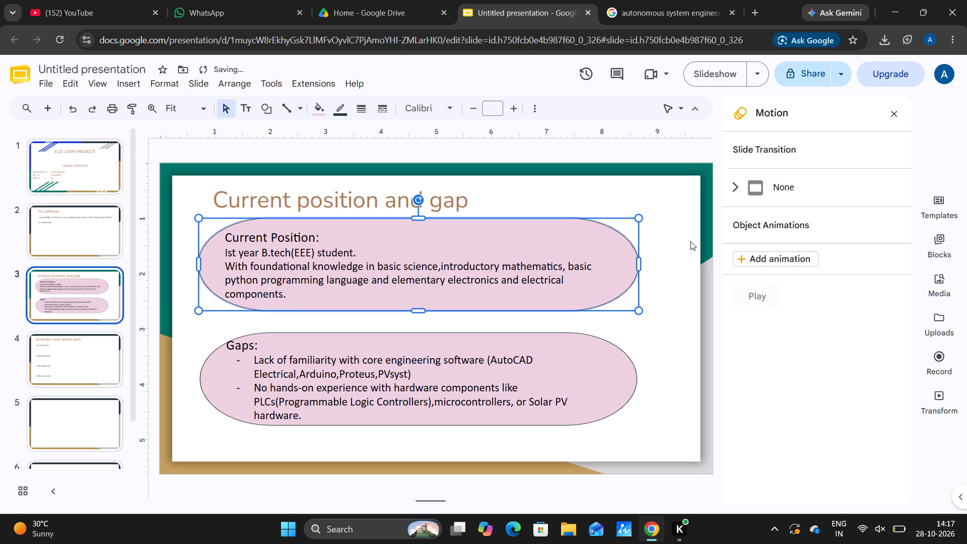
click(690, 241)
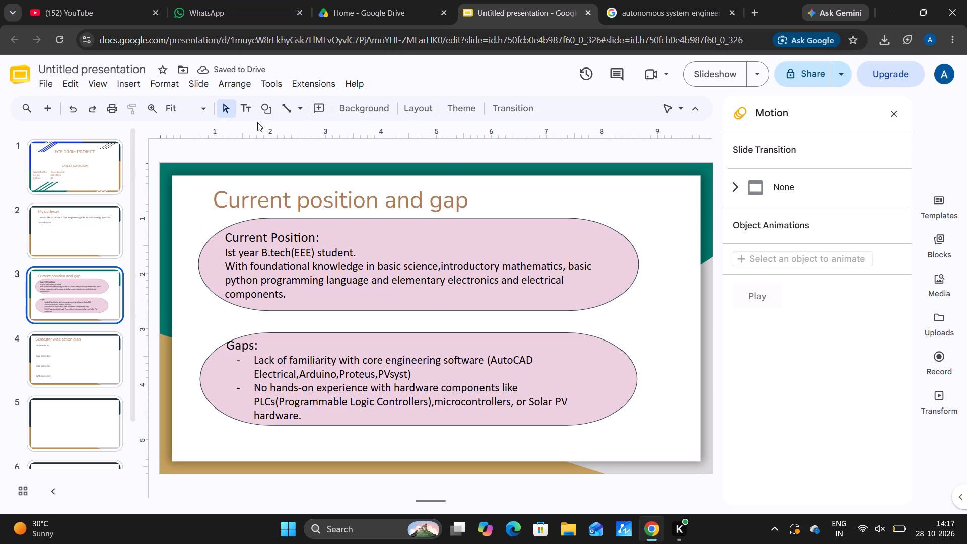
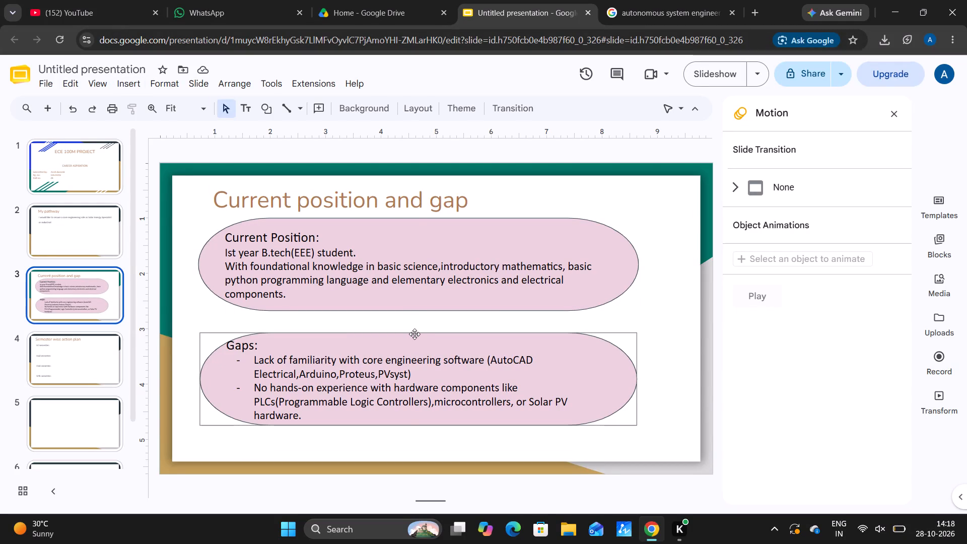
Move the Gaps shape up to just below the Current Position shape and line up their left edges.
drag(415, 334, 419, 311)
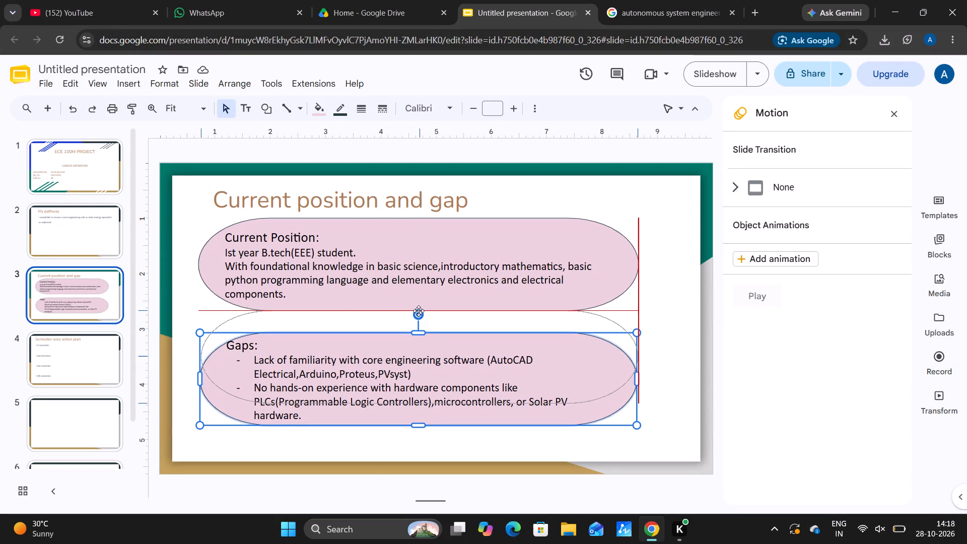
drag(419, 311, 418, 317)
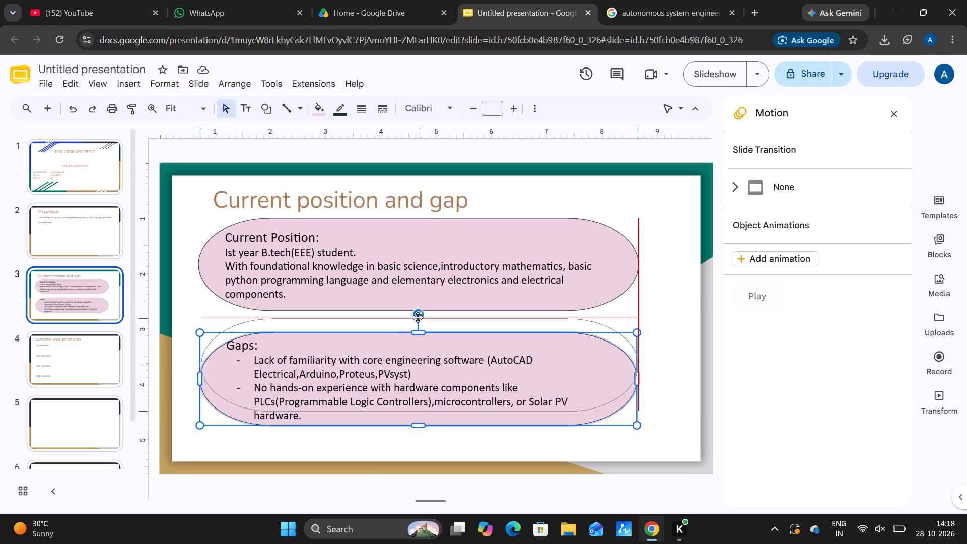
drag(418, 317, 418, 317)
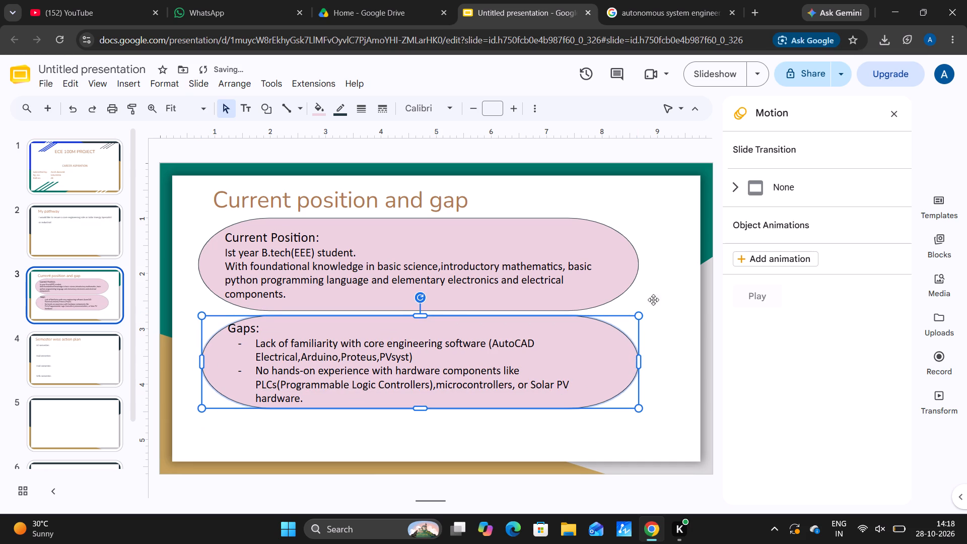
click(685, 249)
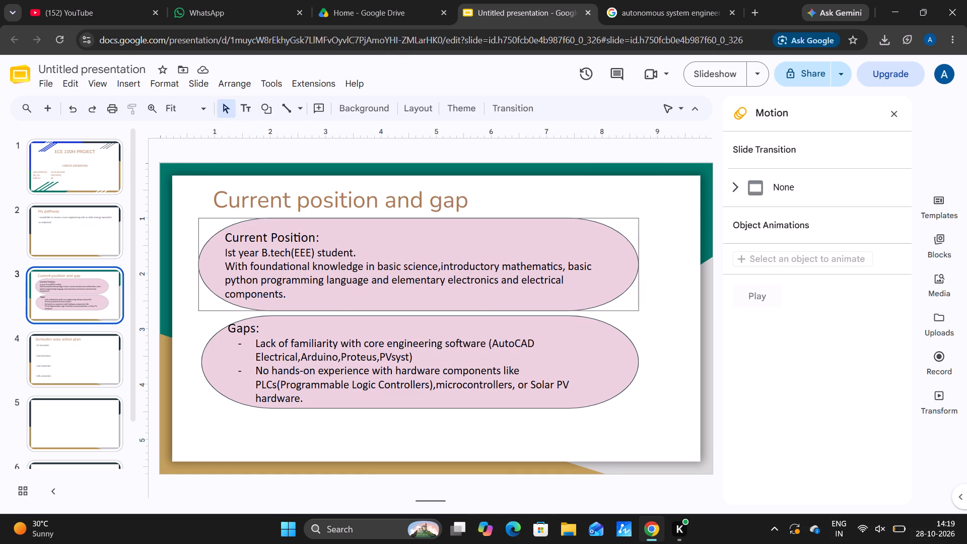
click(204, 360)
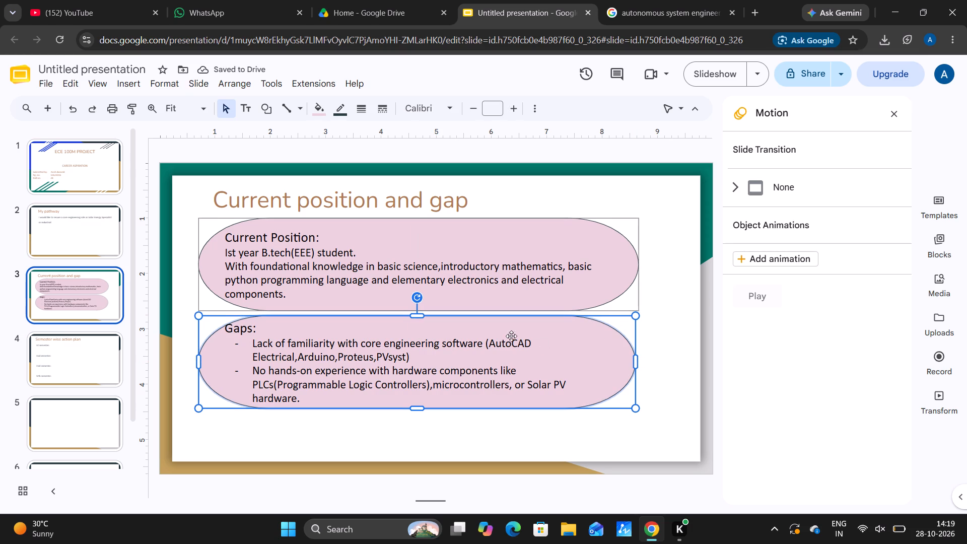
click(694, 283)
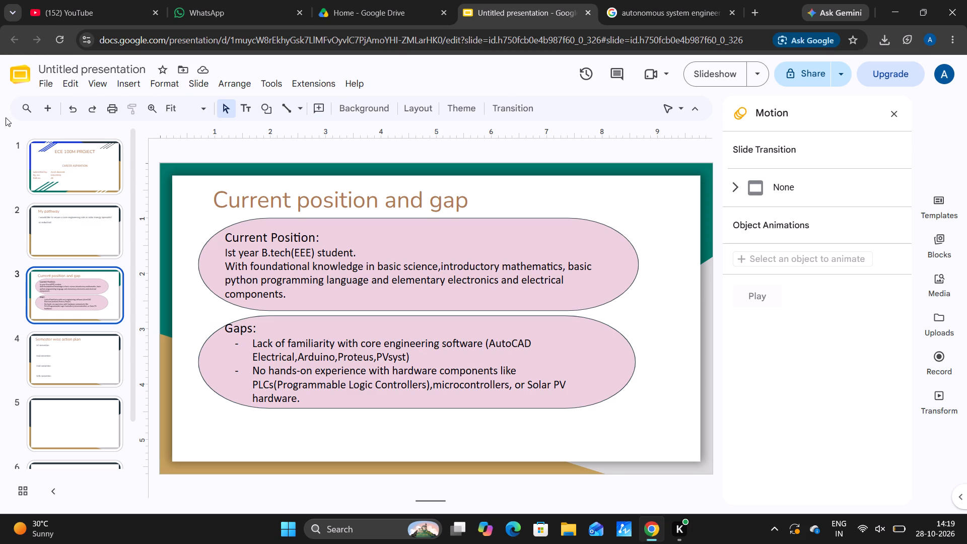
Draw a wide, pill-shaped flowchart shape in the empty space below the Gaps shape.
click(126, 84)
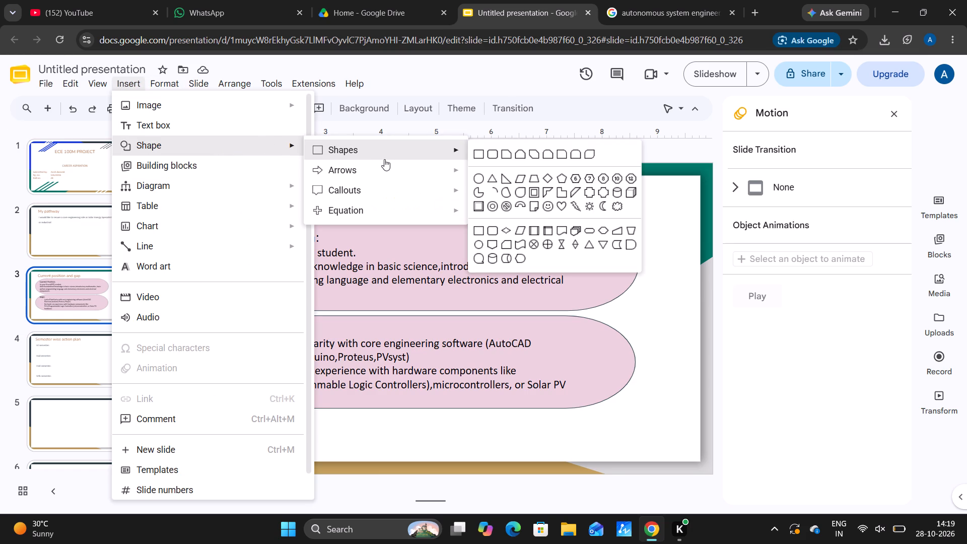
click(594, 229)
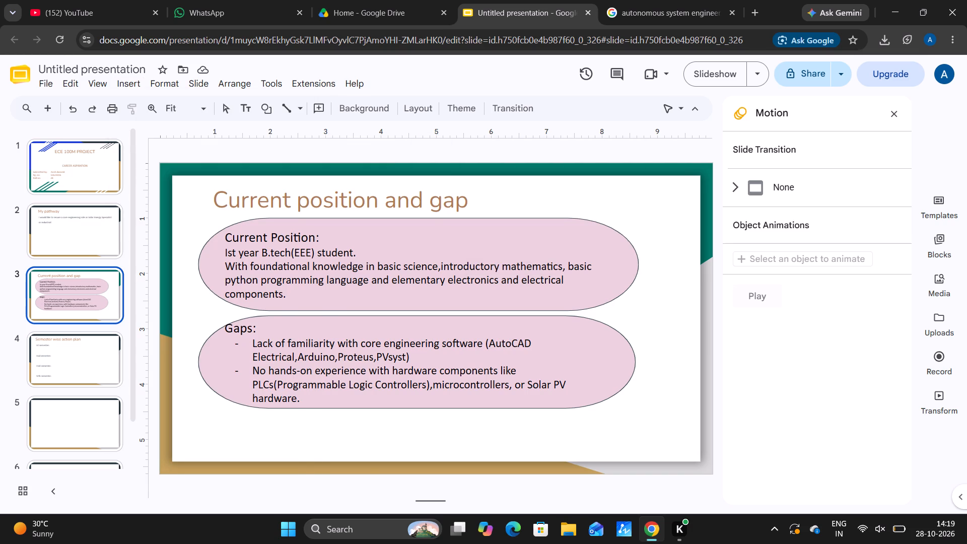
drag(228, 425, 420, 458)
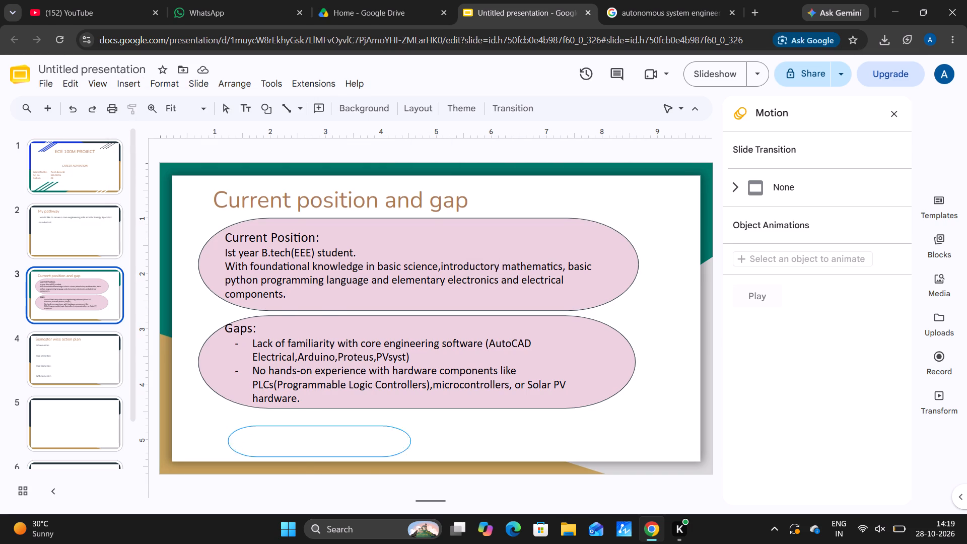
drag(420, 458, 615, 463)
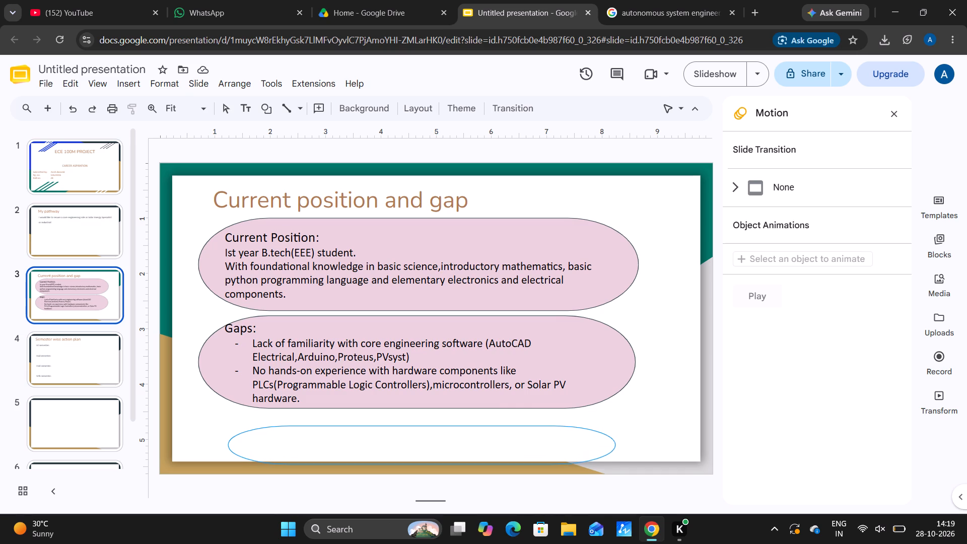
drag(615, 463, 632, 462)
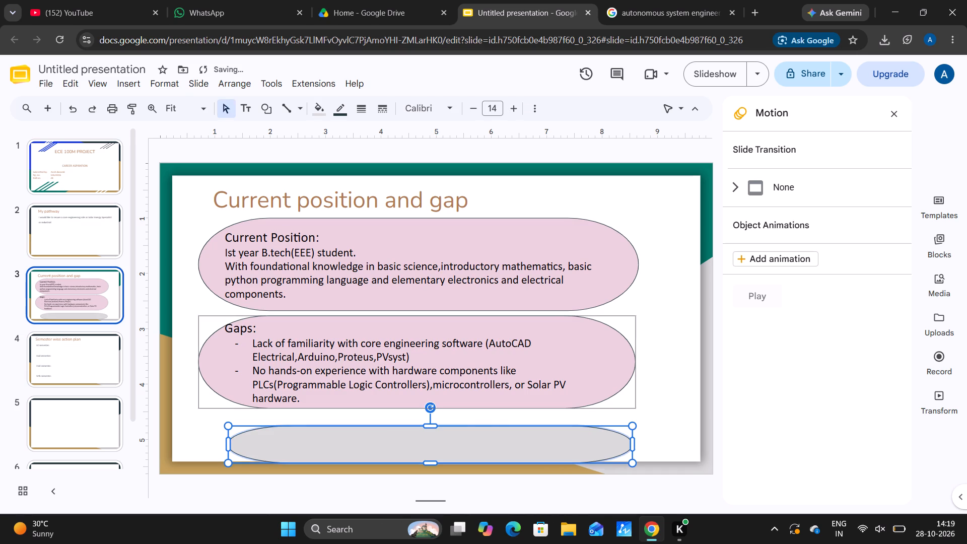
Resize the new shape: extend its left edge to align with the Gaps shape, raise its top edge, and pull its bottom edge inside the white area.
drag(228, 444, 226, 444)
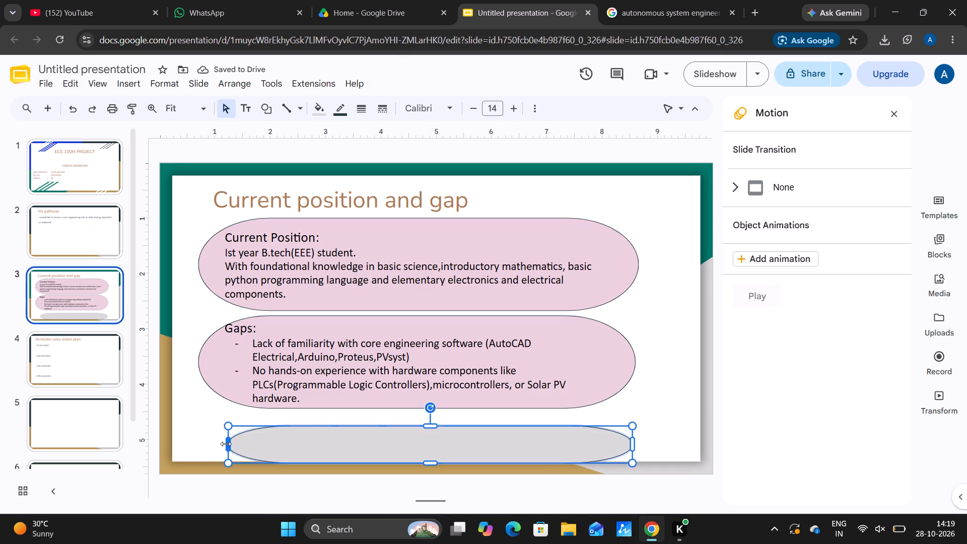
drag(226, 444, 202, 441)
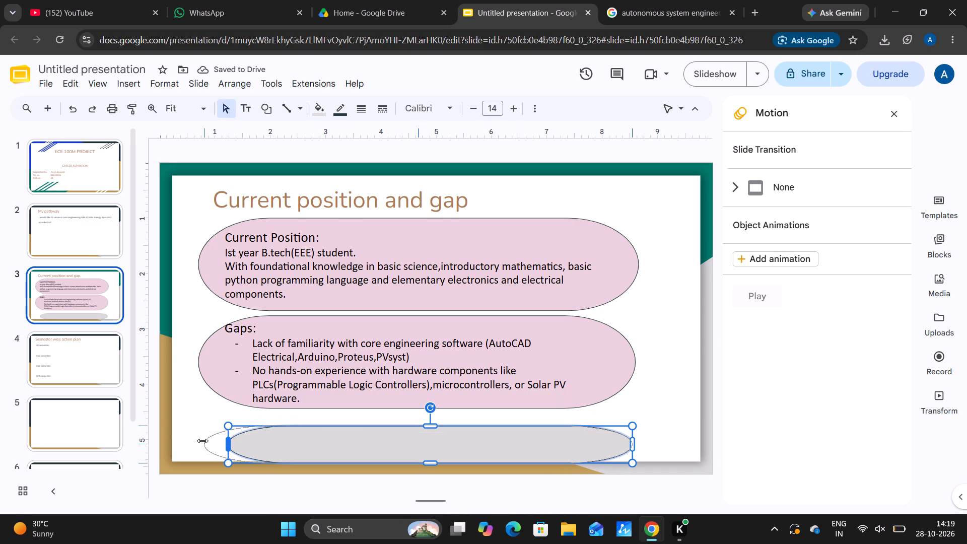
drag(202, 441, 200, 441)
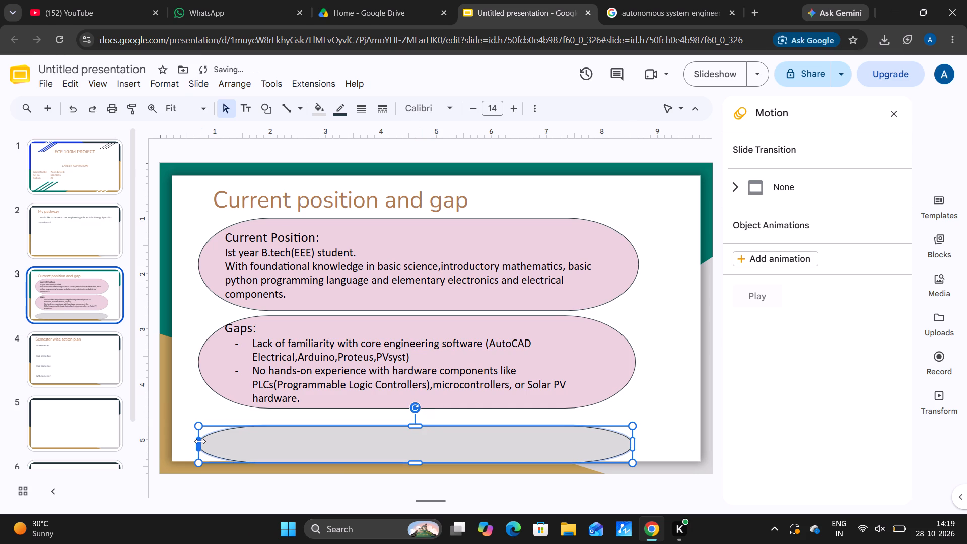
drag(415, 425, 418, 415)
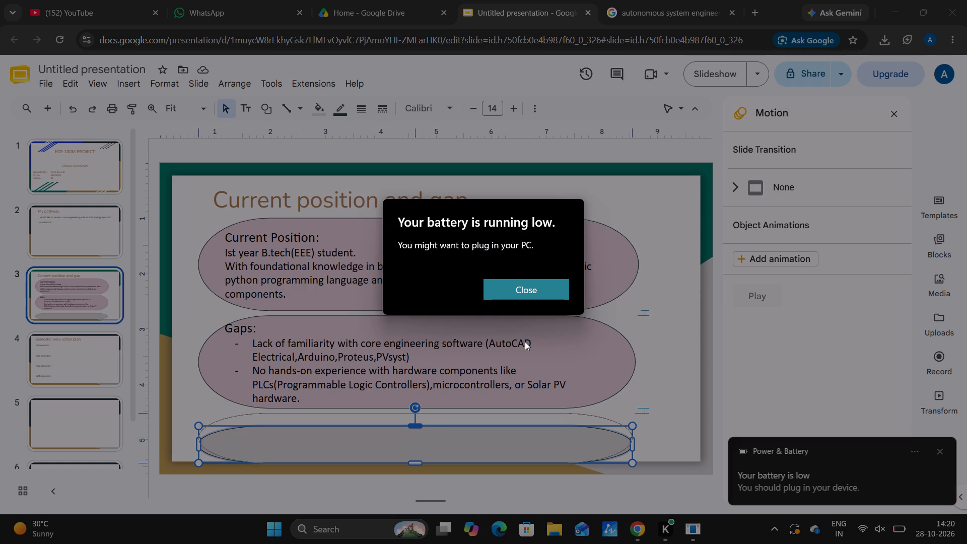
click(557, 293)
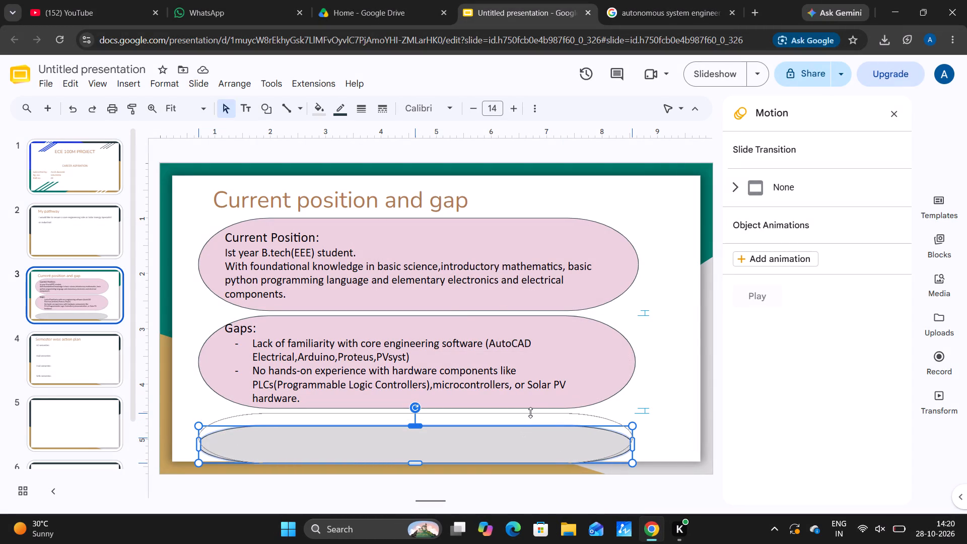
click(530, 413)
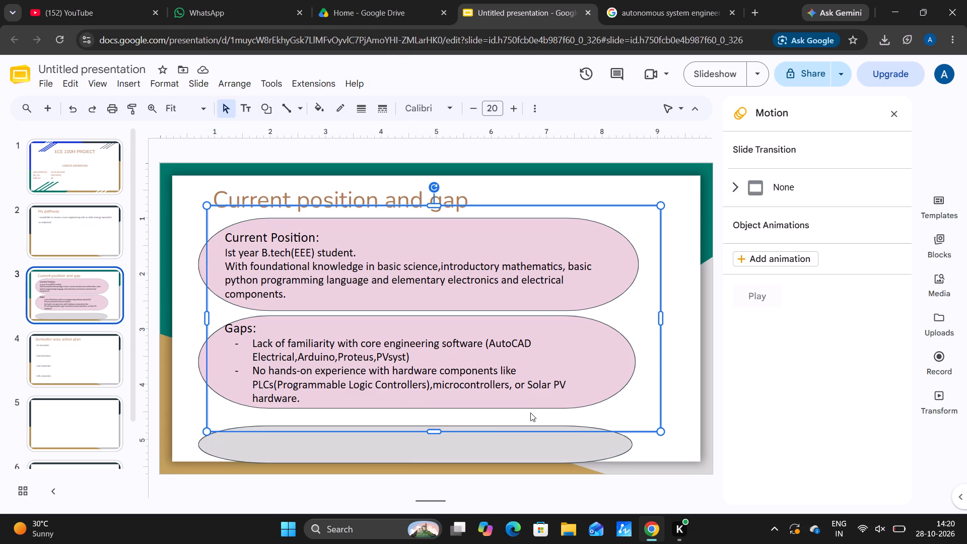
click(498, 444)
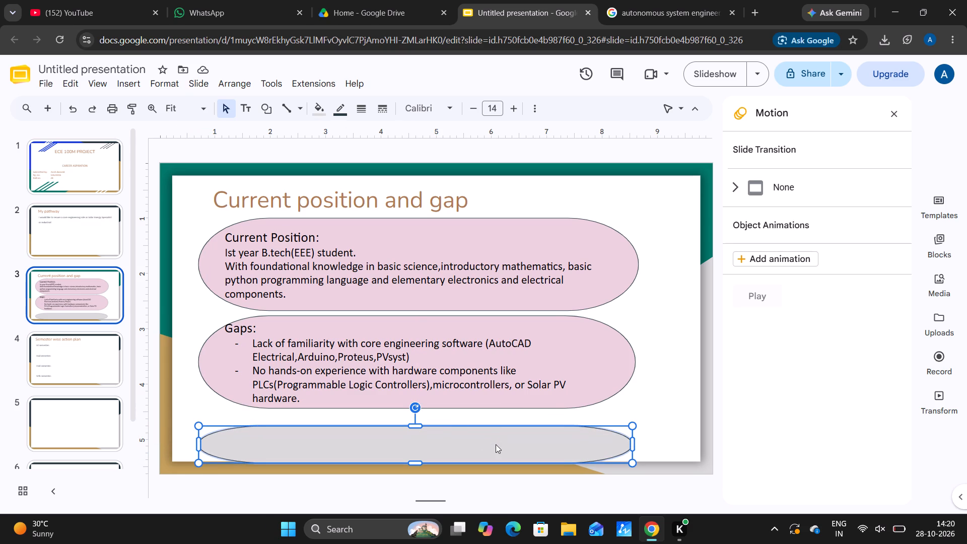
drag(422, 427, 424, 416)
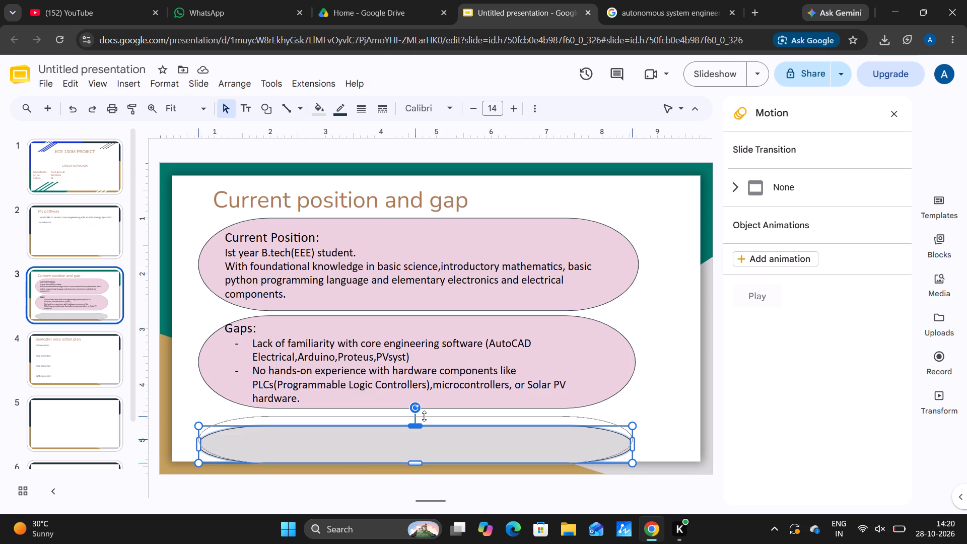
drag(424, 416, 423, 417)
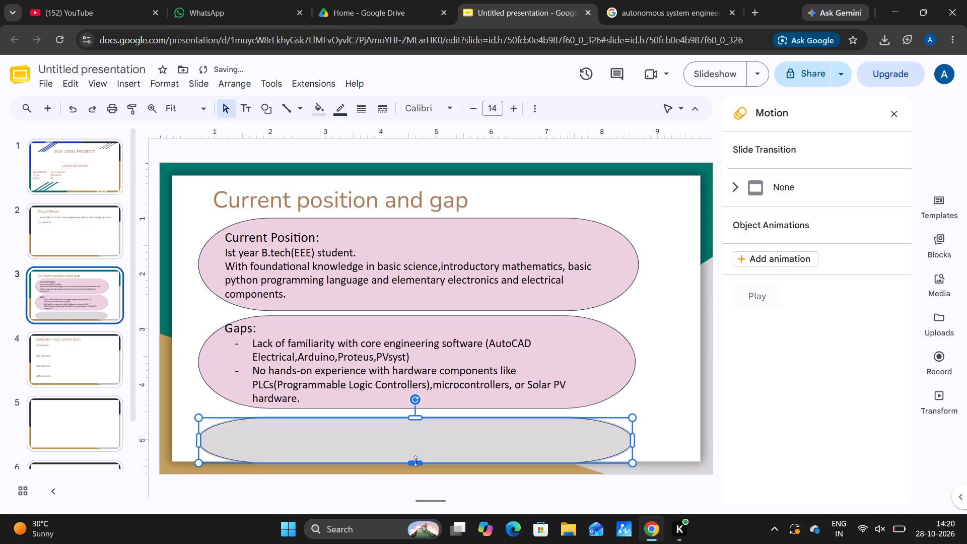
drag(416, 461, 417, 453)
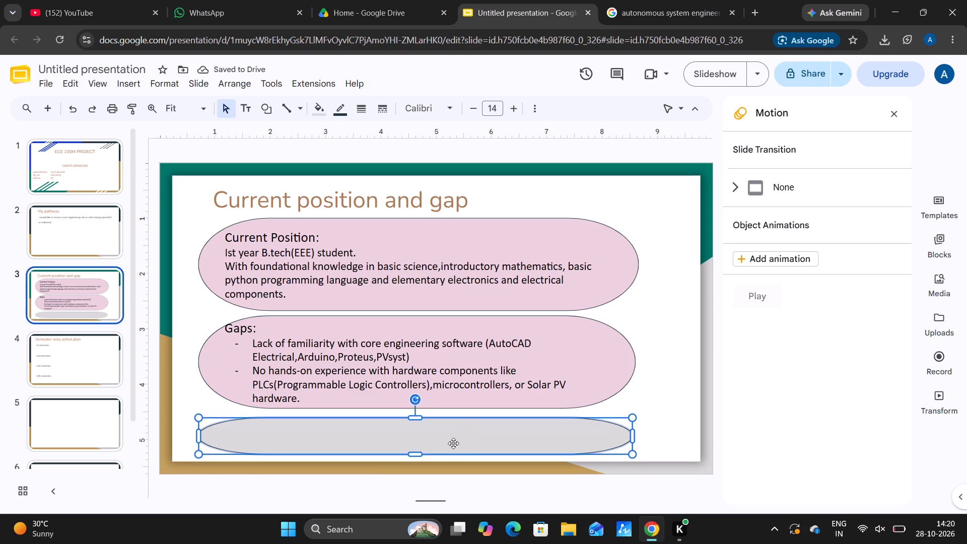
Fill the new bottom shape with the same light pink as the two shapes above.
click(313, 101)
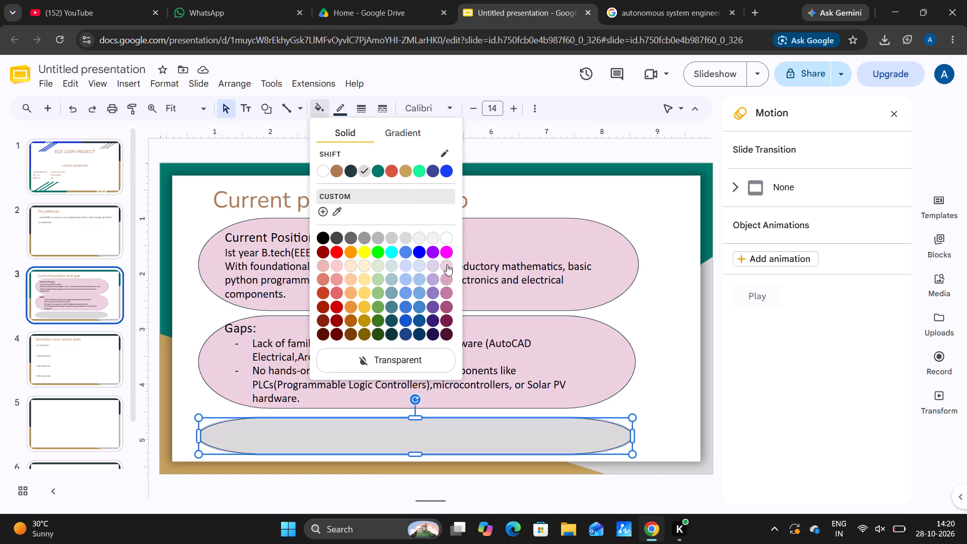
click(447, 264)
click(707, 381)
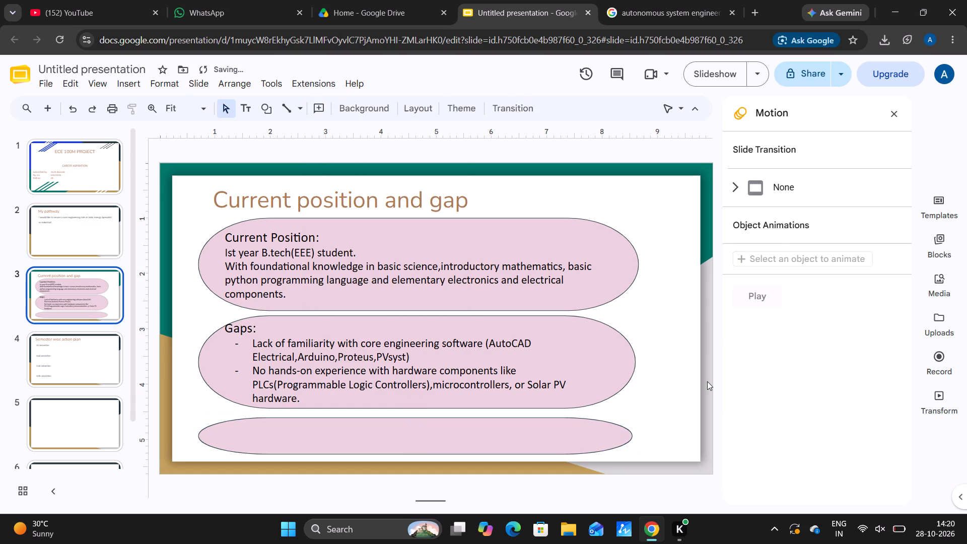
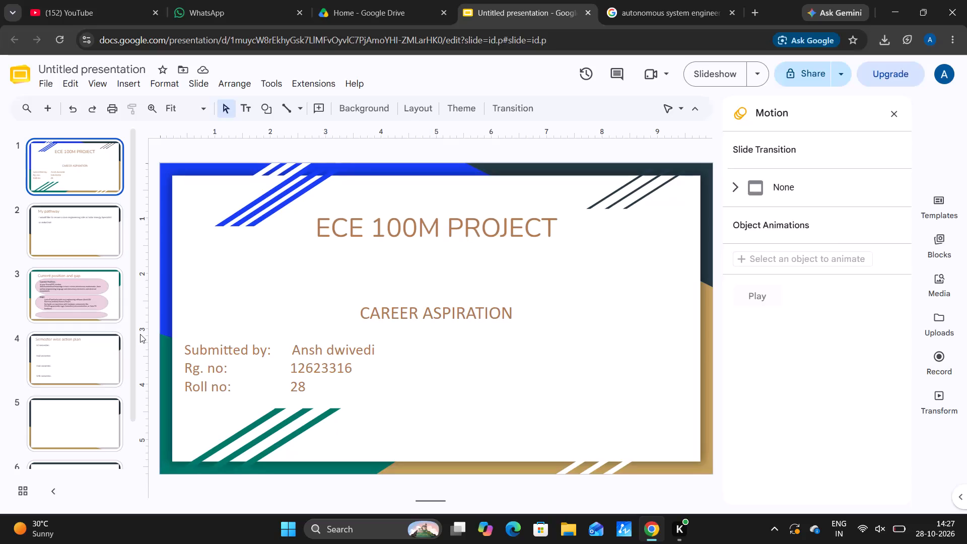
Review the presentation's slides from My pathway onward, ending on the Semester wise action plan slide.
click(70, 241)
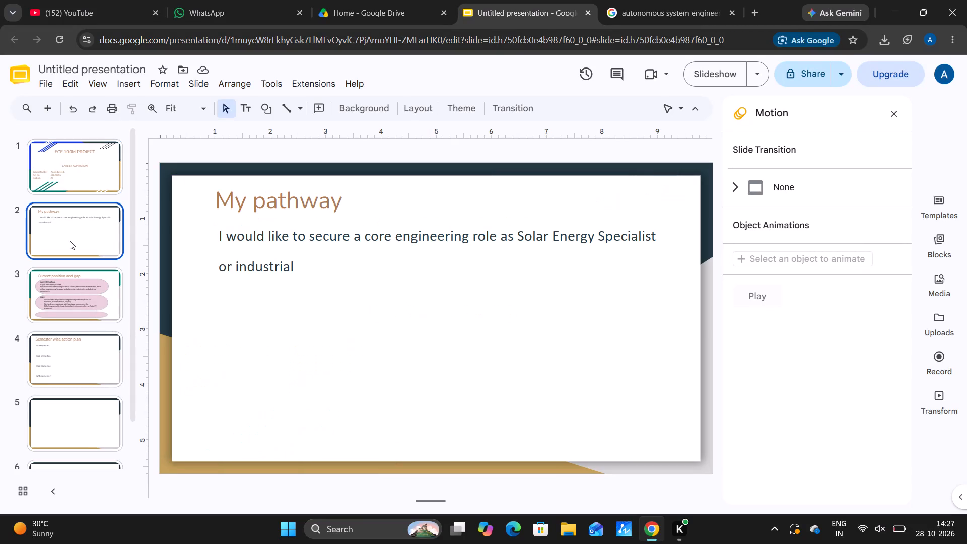
click(89, 322)
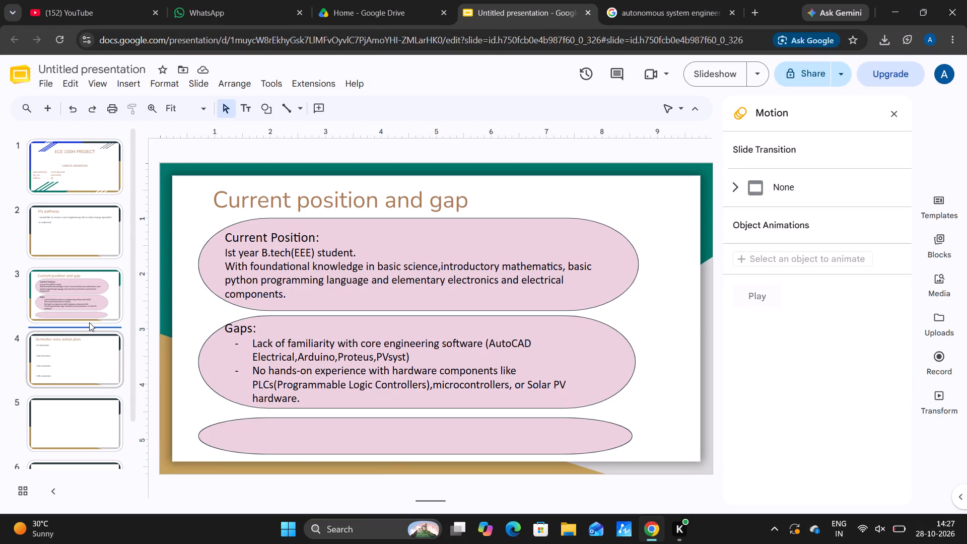
scroll(89, 322, down, 2)
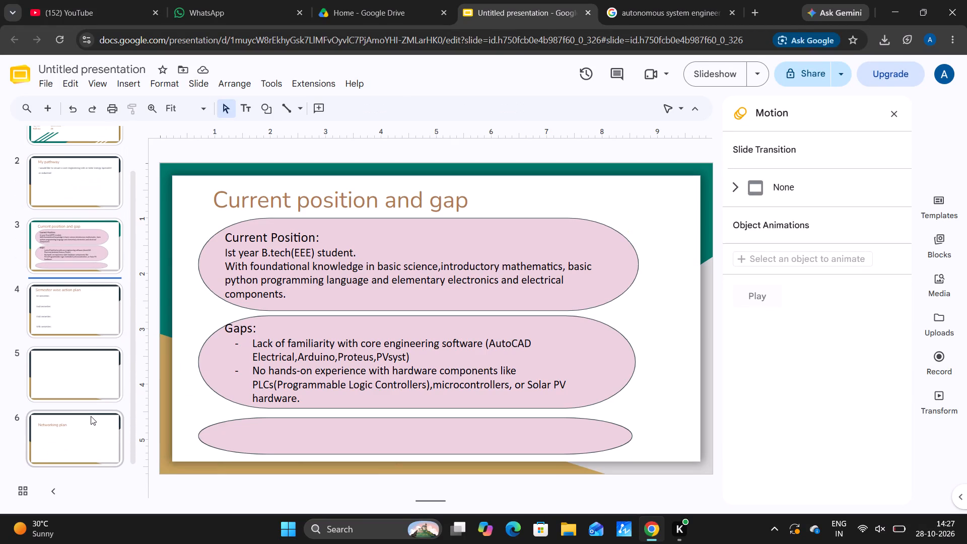
click(91, 416)
click(62, 369)
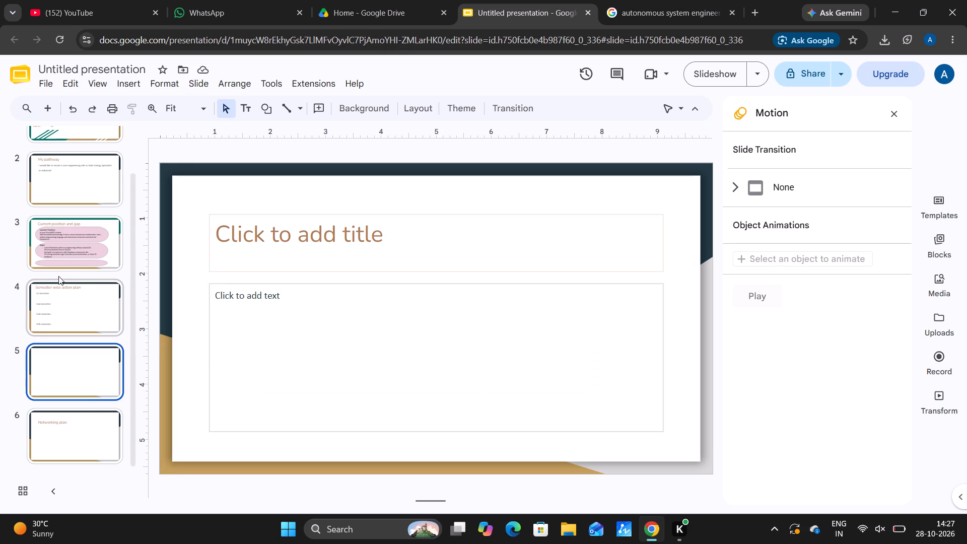
click(63, 283)
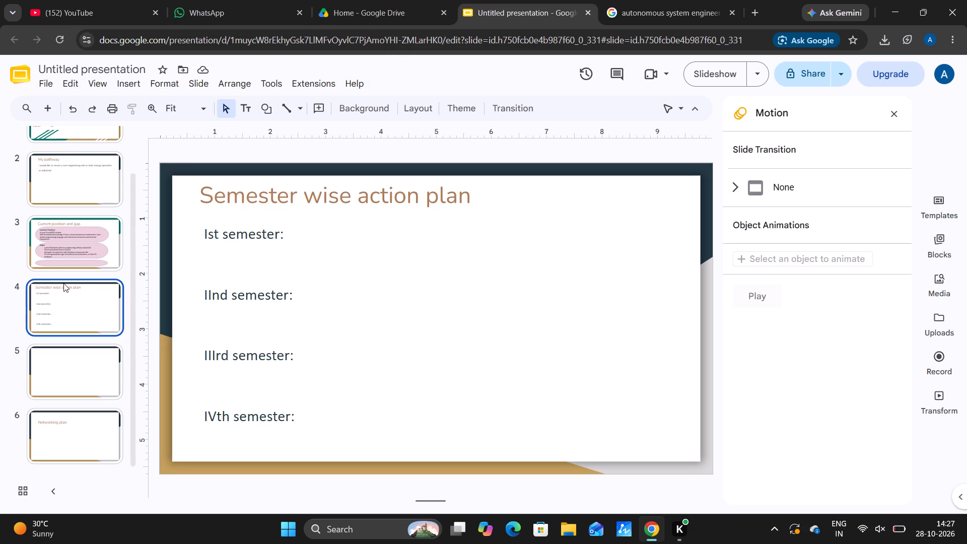
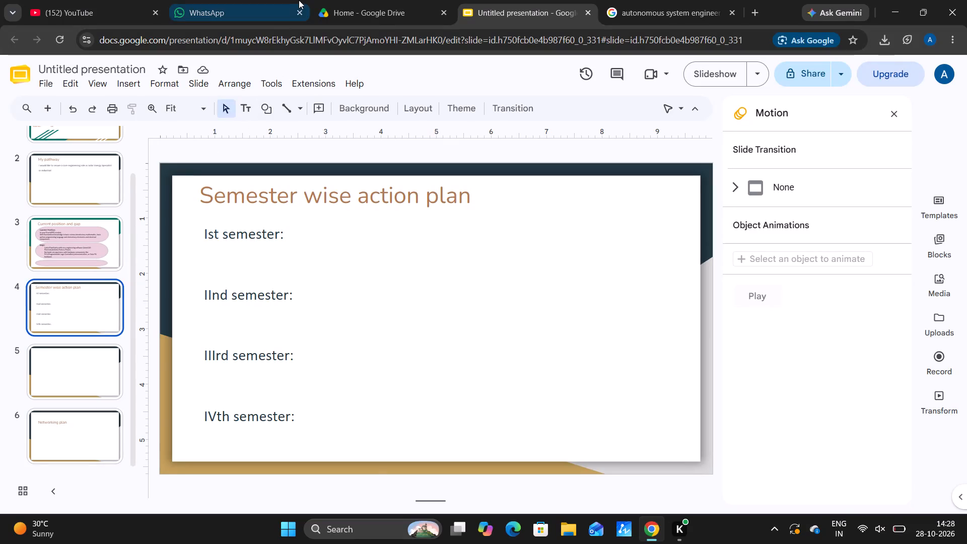
Close the browser window containing the presentation.
click(966, 13)
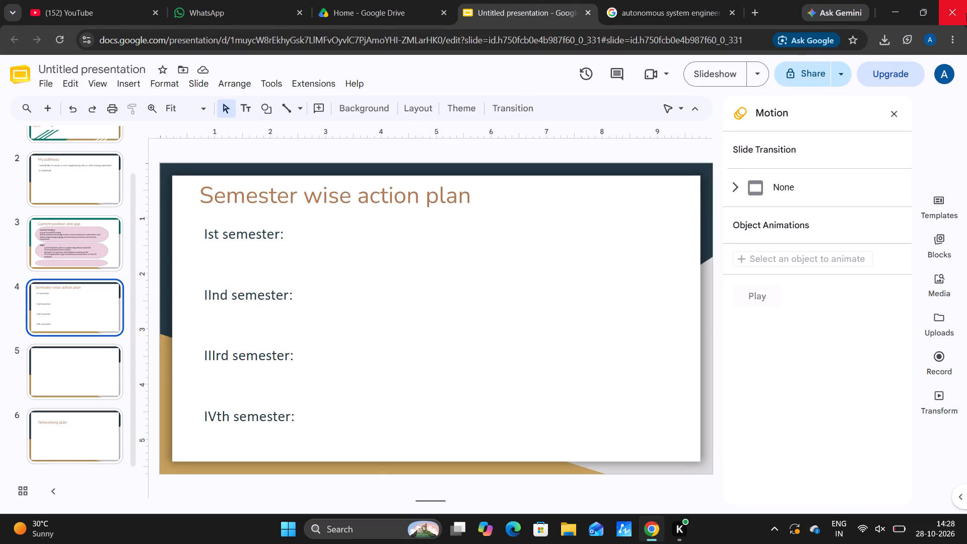